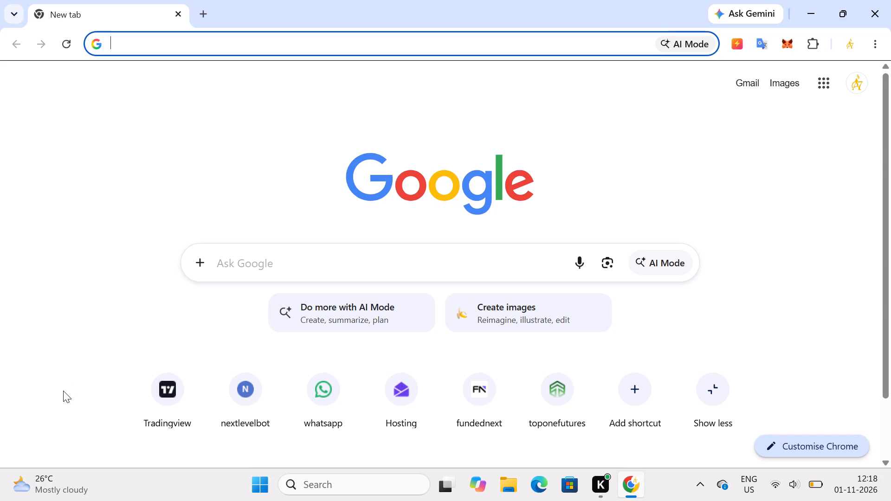
Search the web for amazon seller and open the sponsored Amazon Seller Central result.
{"action": "type", "text": "ama"}
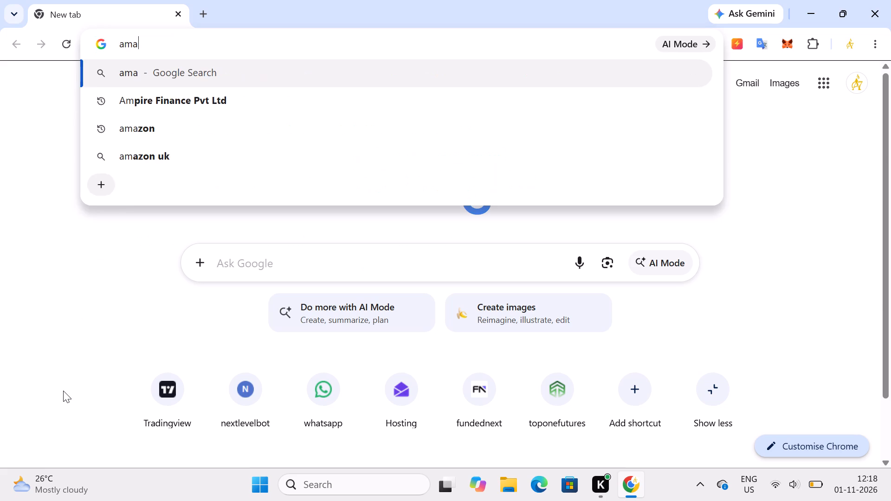
{"action": "type", "text": "zon"}
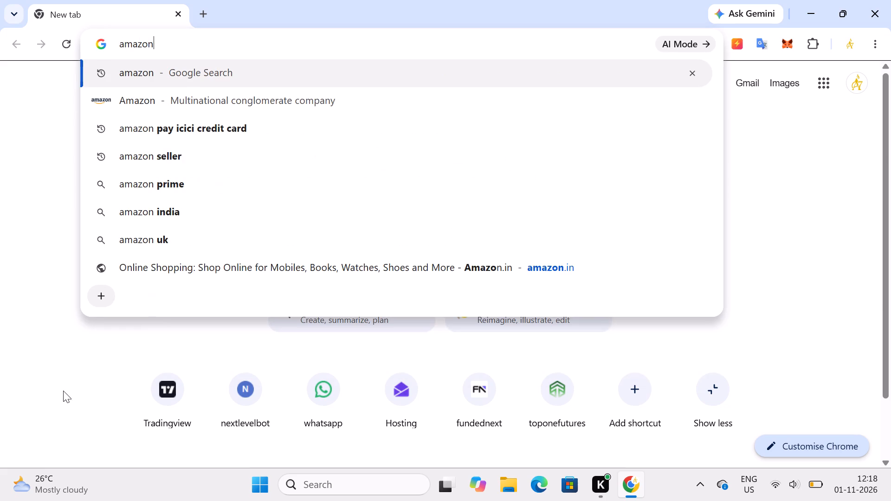
{"action": "key", "text": "space"}
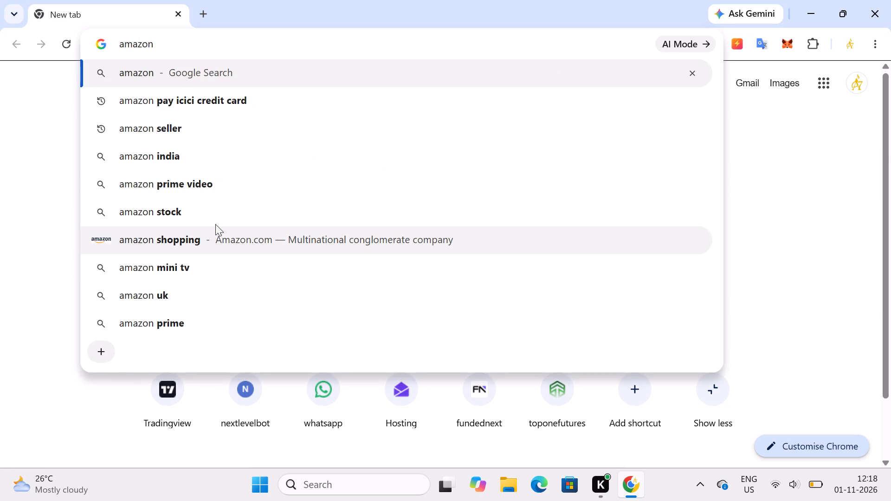
{"action": "left_click", "coordinate": [160, 121]}
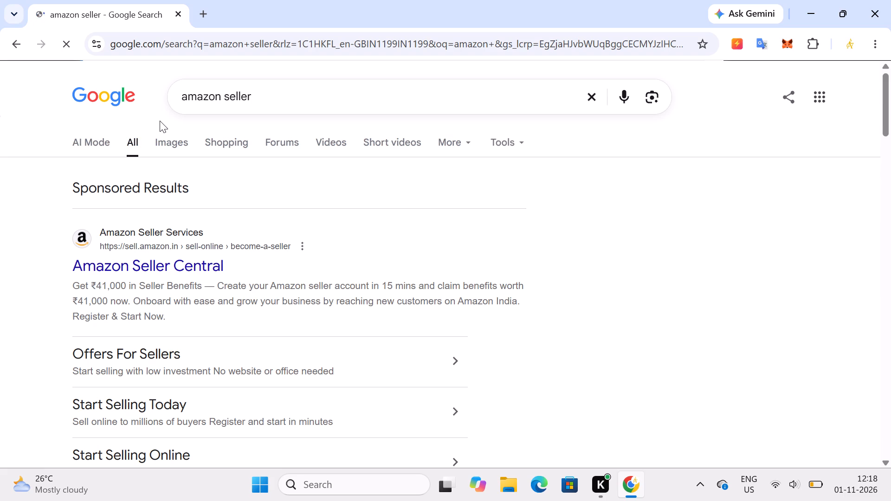
{"action": "left_click", "coordinate": [125, 270]}
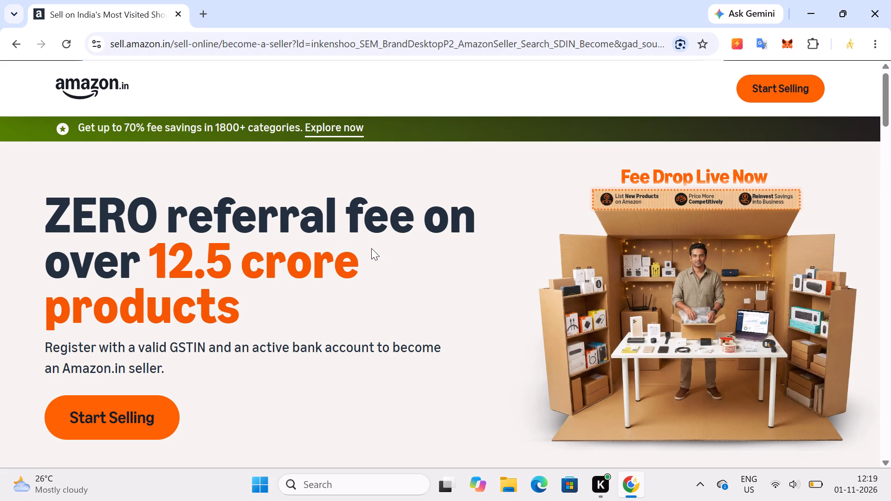
Look over the seller landing page, including the Seller Fee Savings Across Products section.
{"action": "scroll", "coordinate": [342, 357], "scroll_direction": "down", "scroll_amount": 4}
{"action": "scroll", "coordinate": [342, 357], "scroll_direction": "up", "scroll_amount": 1}
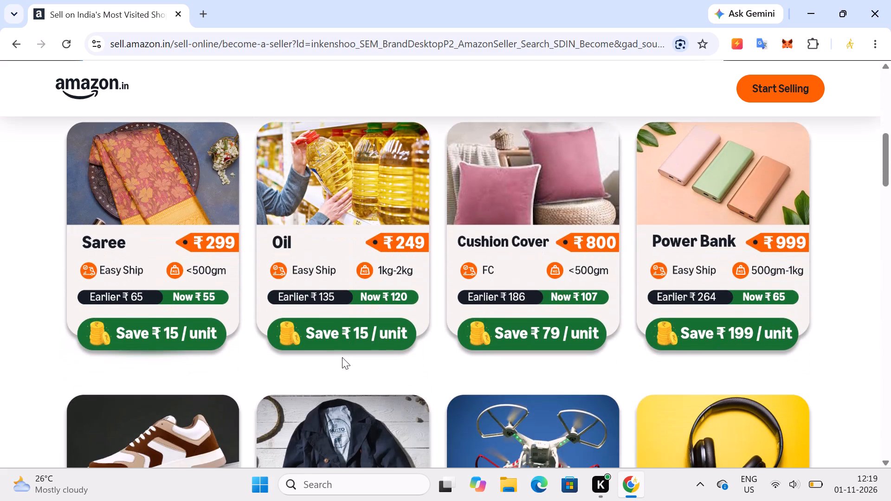
{"action": "scroll", "coordinate": [342, 357], "scroll_direction": "up", "scroll_amount": 2}
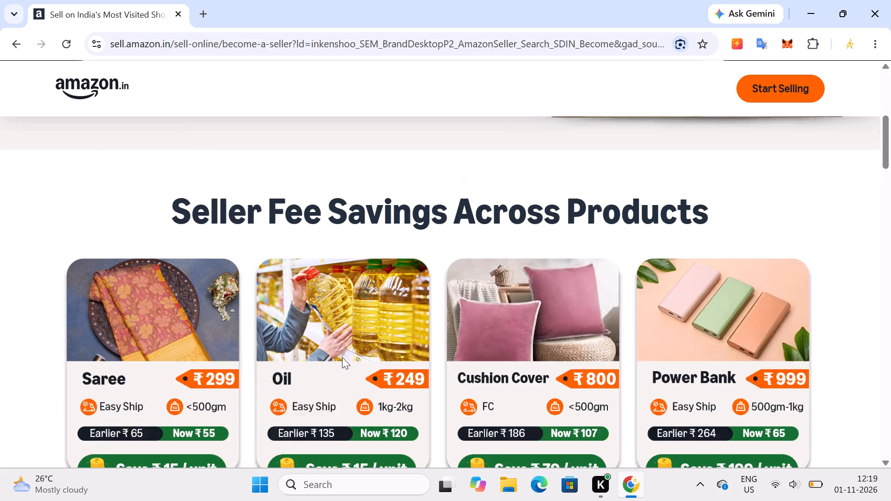
{"action": "scroll", "coordinate": [342, 357], "scroll_direction": "up", "scroll_amount": 3}
{"action": "scroll", "coordinate": [342, 357], "scroll_direction": "down", "scroll_amount": 3}
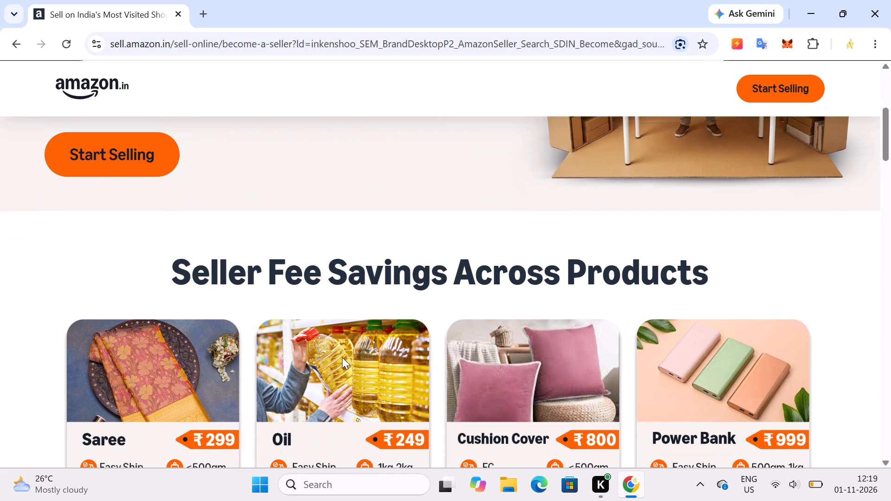
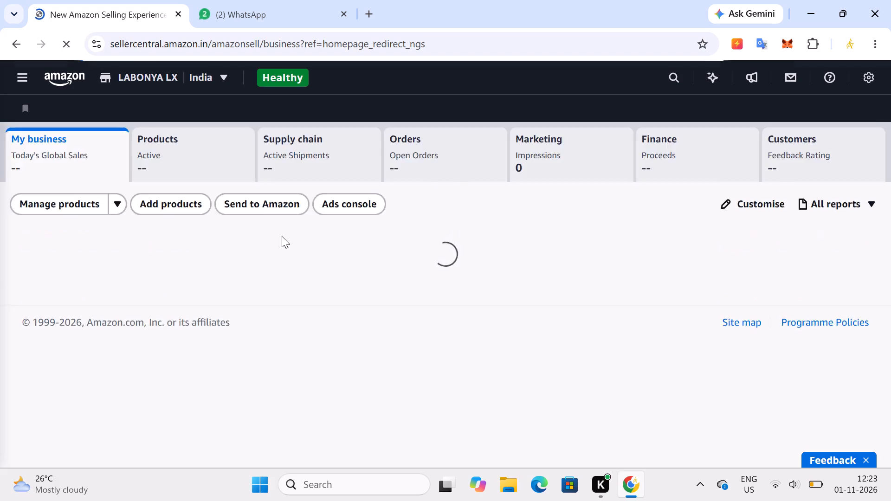
Dismiss the feedback survey and the new selling experience tour on the seller home page.
{"action": "left_click", "coordinate": [628, 155]}
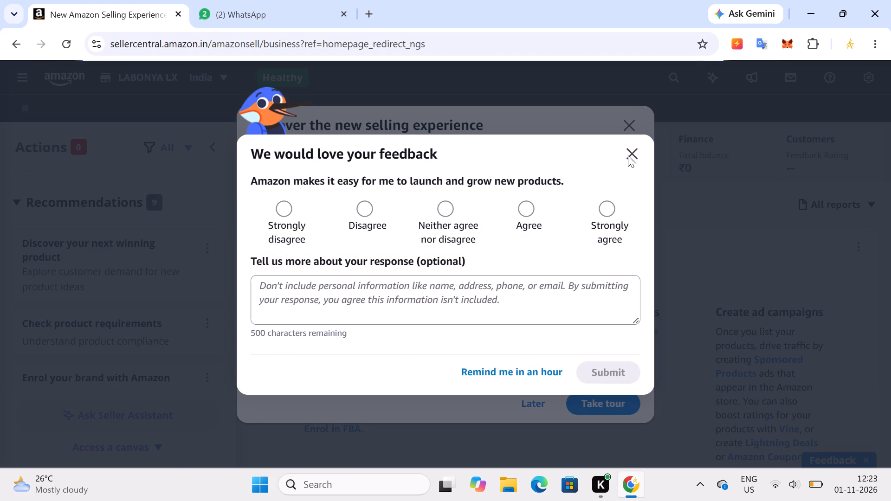
{"action": "left_click", "coordinate": [635, 123]}
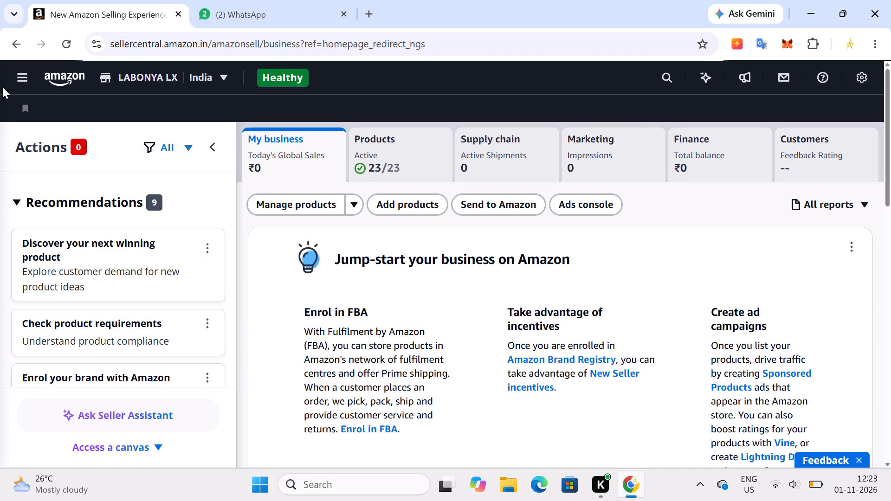
Open the Manage orders page from the Orders section and dismiss the Easy Ship order fulfillment introduction.
{"action": "left_click", "coordinate": [22, 78]}
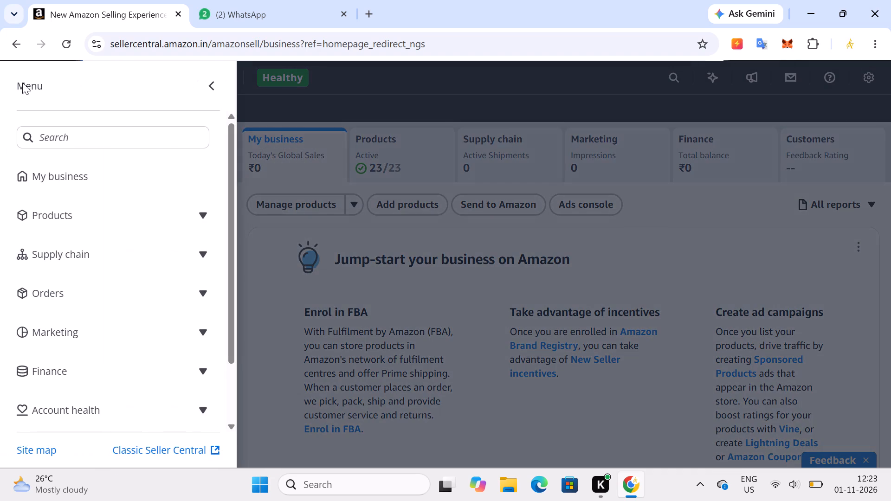
{"action": "left_click", "coordinate": [75, 288]}
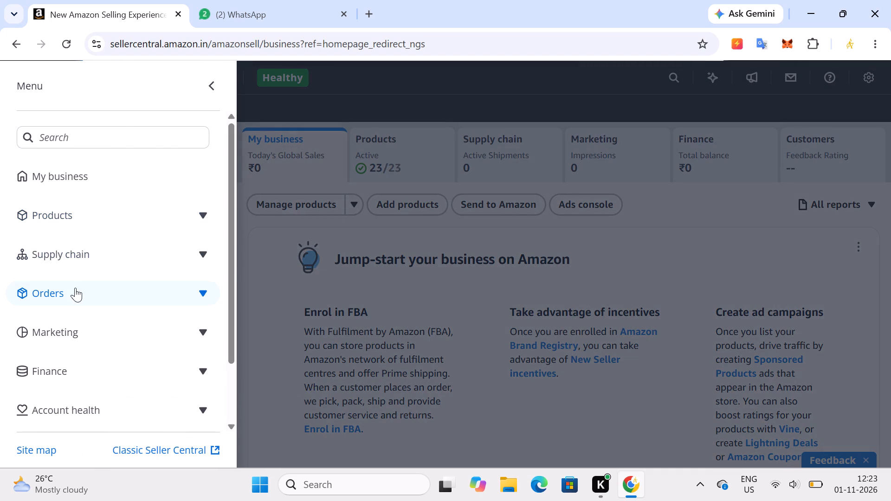
{"action": "scroll", "coordinate": [72, 389], "scroll_direction": "down", "scroll_amount": 2}
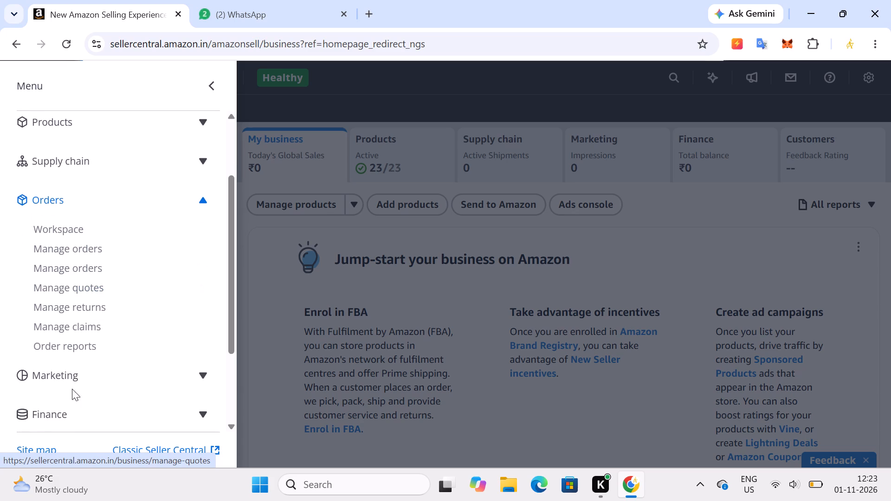
{"action": "left_click", "coordinate": [107, 244]}
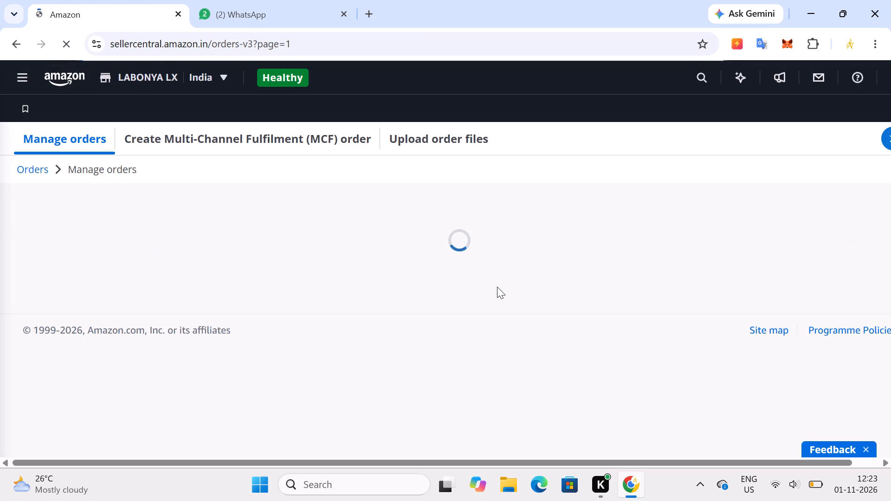
{"action": "left_click_drag", "start_coordinate": [497, 287], "coordinate": [543, 321]}
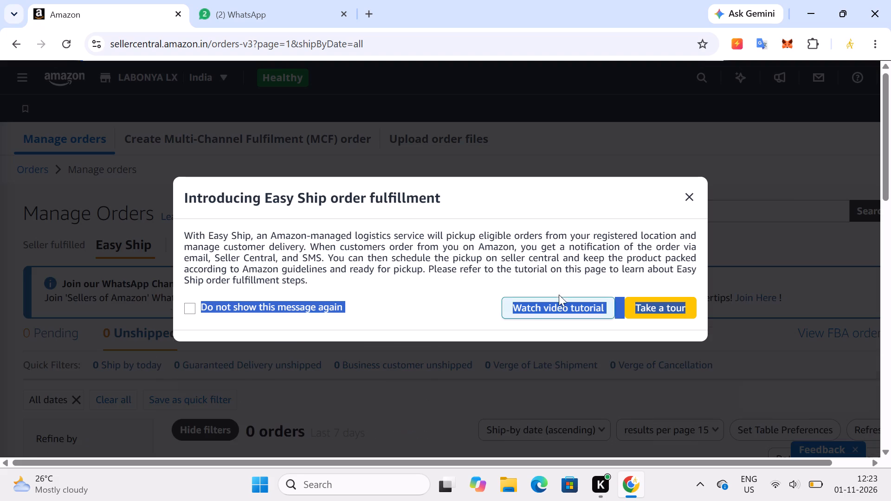
{"action": "left_click", "coordinate": [691, 195]}
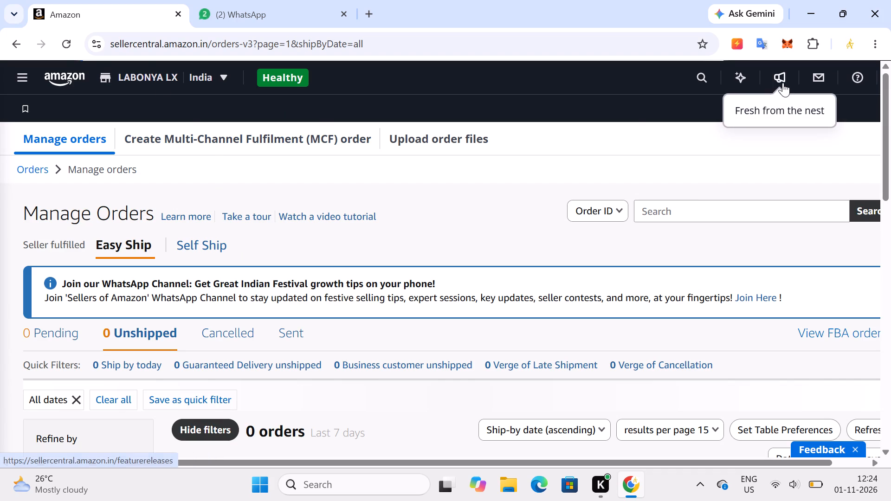
Examine the main navigation sections, the account switcher and the order filters while on the Manage Orders page.
{"action": "left_click", "coordinate": [27, 86]}
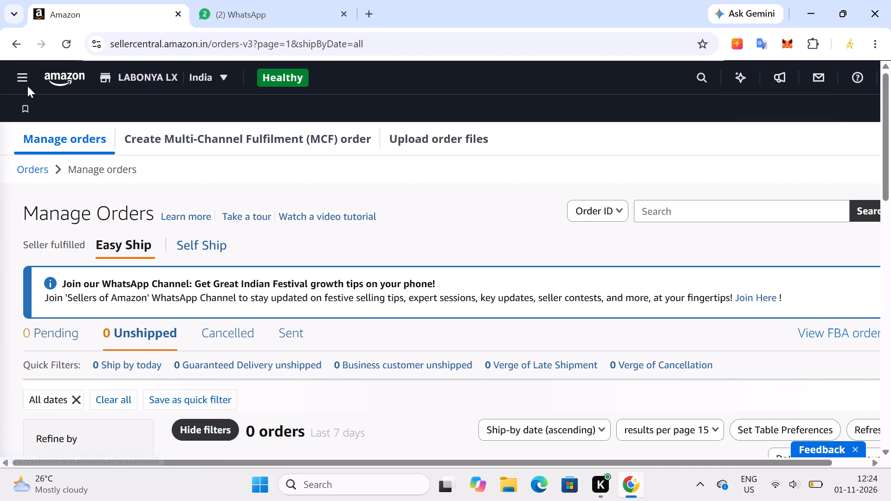
{"action": "left_click", "coordinate": [13, 78]}
{"action": "scroll", "coordinate": [111, 392], "scroll_direction": "down", "scroll_amount": 4}
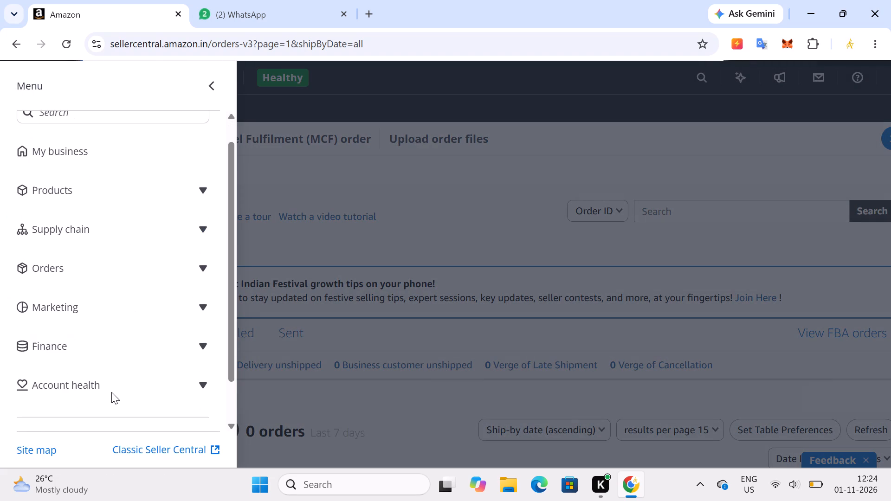
{"action": "left_click", "coordinate": [498, 316]}
{"action": "scroll", "coordinate": [498, 316], "scroll_direction": "up", "scroll_amount": 4}
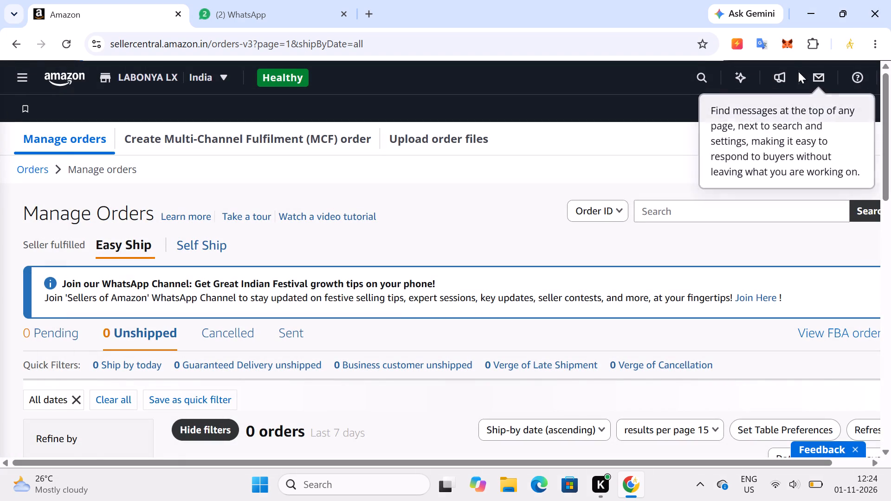
{"action": "left_click", "coordinate": [196, 77]}
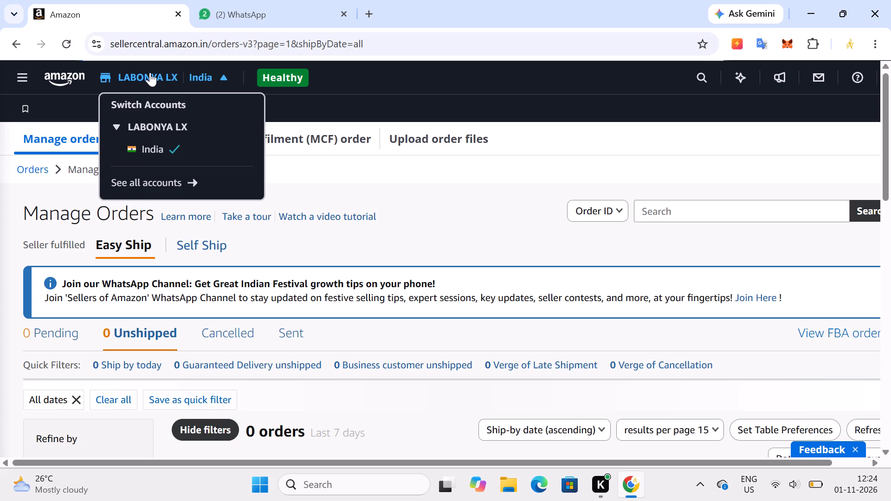
{"action": "left_click", "coordinate": [148, 83]}
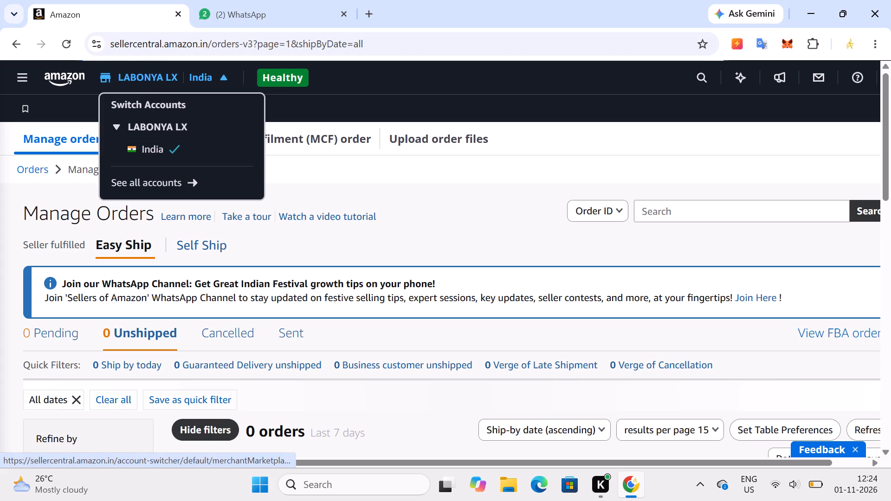
{"action": "left_click", "coordinate": [155, 104]}
{"action": "left_click", "coordinate": [20, 74]}
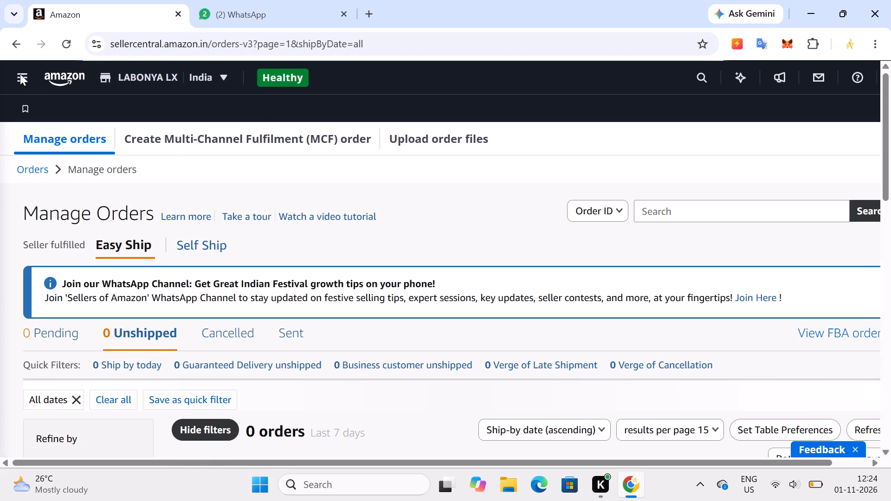
{"action": "scroll", "coordinate": [89, 335], "scroll_direction": "down", "scroll_amount": 7}
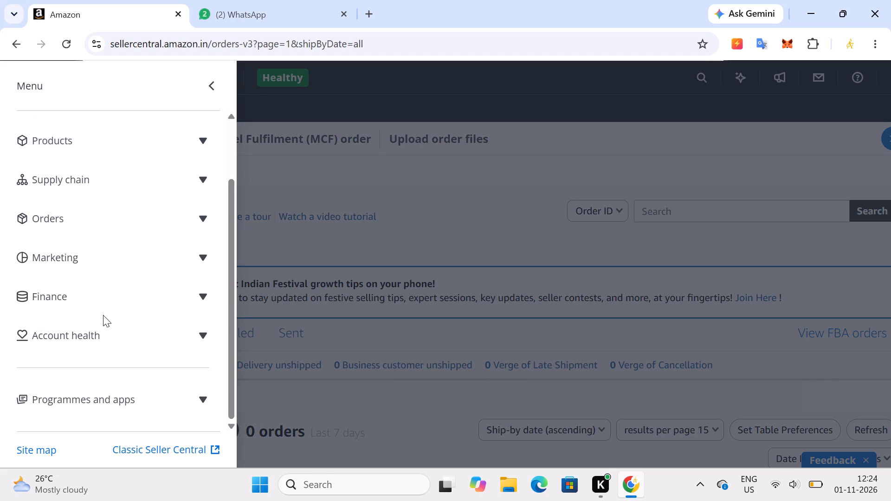
{"action": "scroll", "coordinate": [103, 315], "scroll_direction": "up", "scroll_amount": 4}
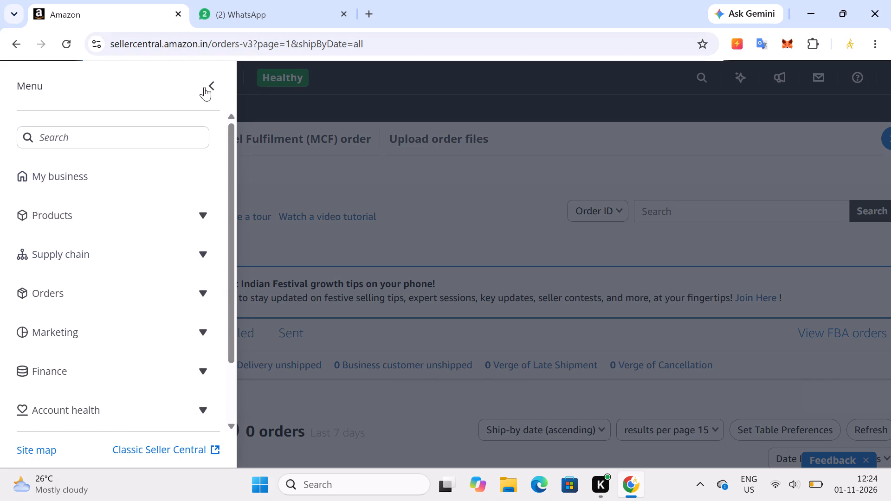
{"action": "left_click", "coordinate": [206, 90]}
{"action": "scroll", "coordinate": [598, 266], "scroll_direction": "down", "scroll_amount": 6}
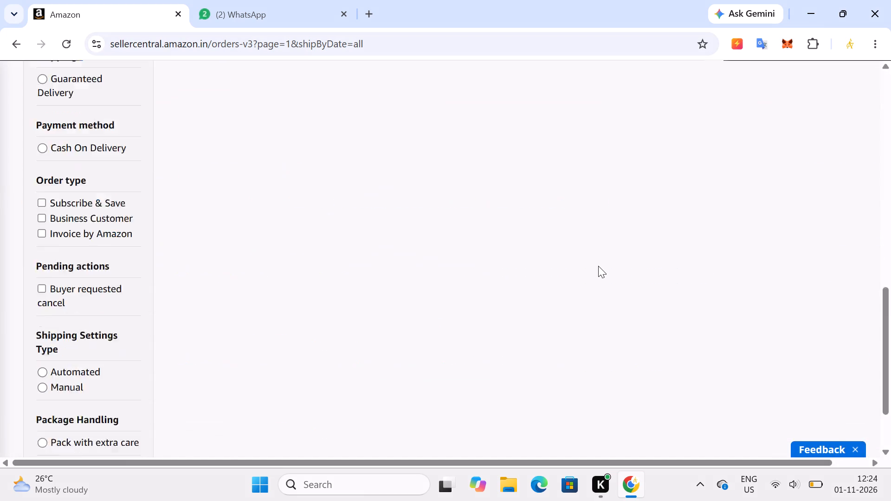
{"action": "scroll", "coordinate": [598, 266], "scroll_direction": "up", "scroll_amount": 10}
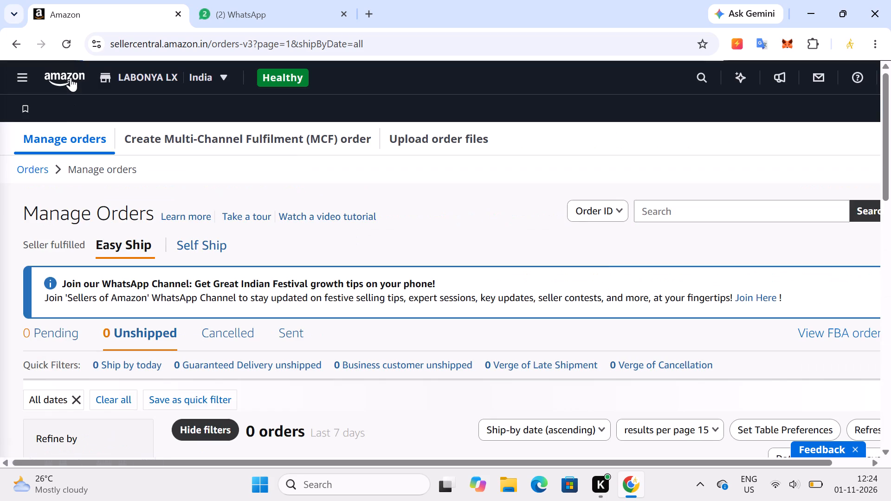
Return to the My business home page.
{"action": "left_click", "coordinate": [71, 77]}
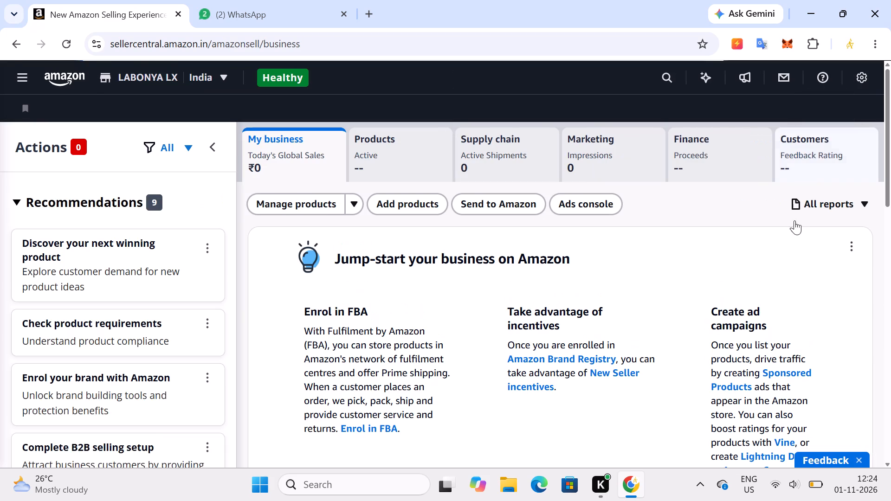
Look through the main navigation sections from the My business home page.
{"action": "left_click", "coordinate": [21, 69]}
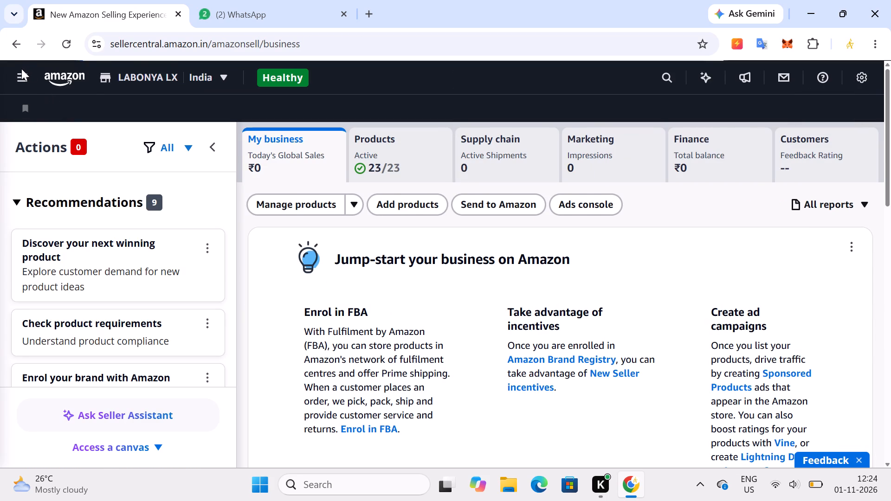
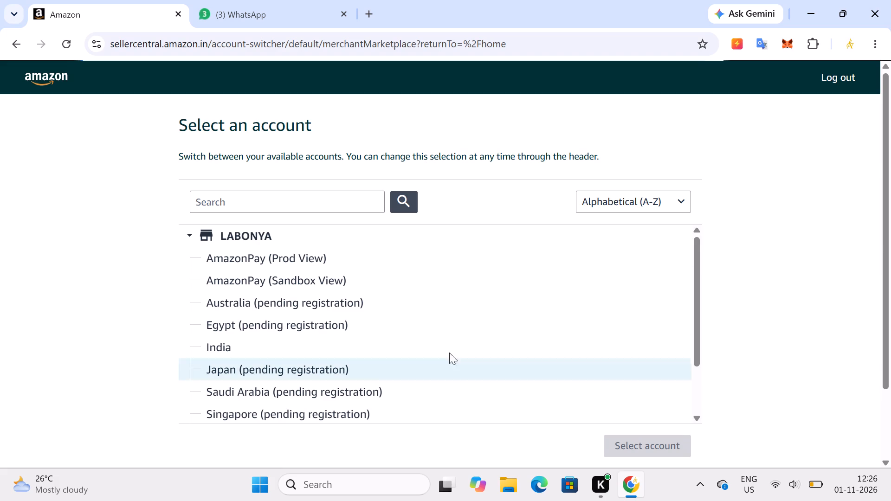
Select the India marketplace account under LABONYA and postpone the tour of the new selling experience.
{"action": "left_click", "coordinate": [235, 240]}
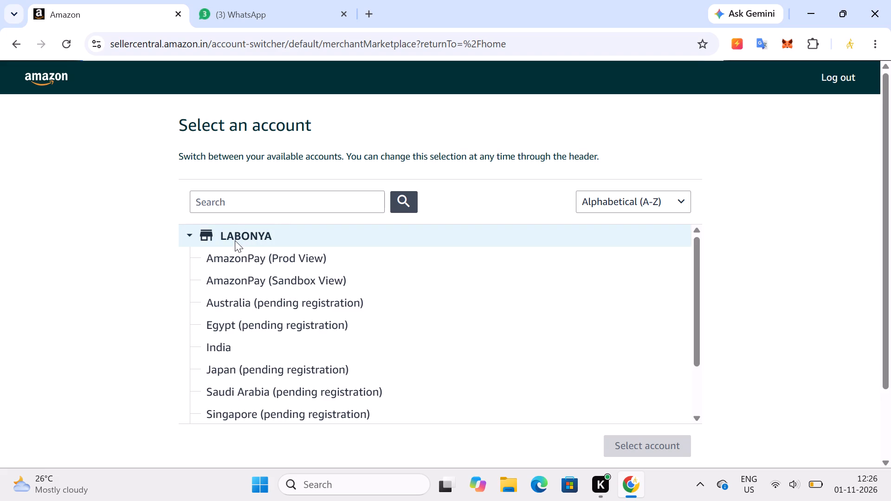
{"action": "left_click", "coordinate": [193, 227]}
{"action": "scroll", "coordinate": [293, 314], "scroll_direction": "up", "scroll_amount": 1}
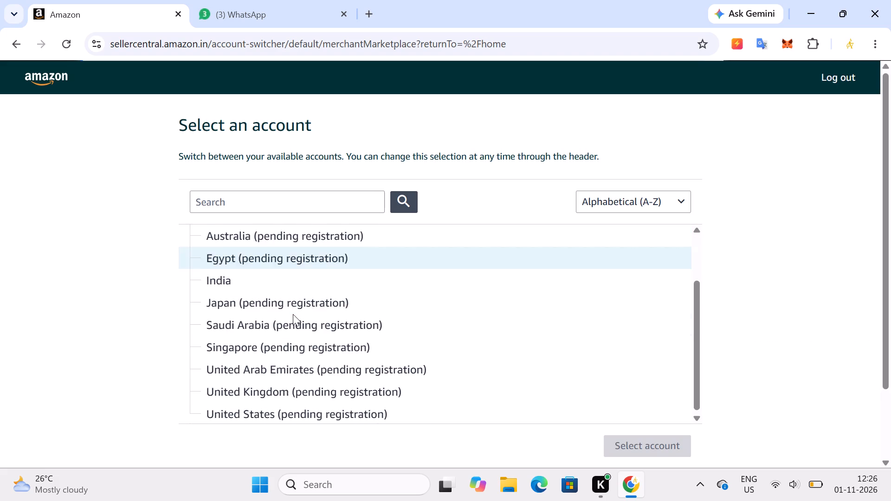
{"action": "scroll", "coordinate": [293, 314], "scroll_direction": "up", "scroll_amount": 1}
{"action": "left_click", "coordinate": [235, 347]}
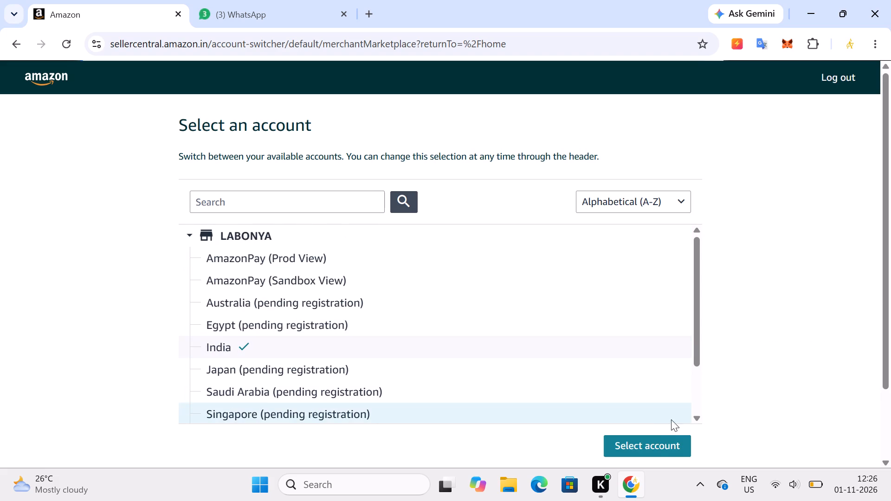
{"action": "left_click", "coordinate": [657, 440]}
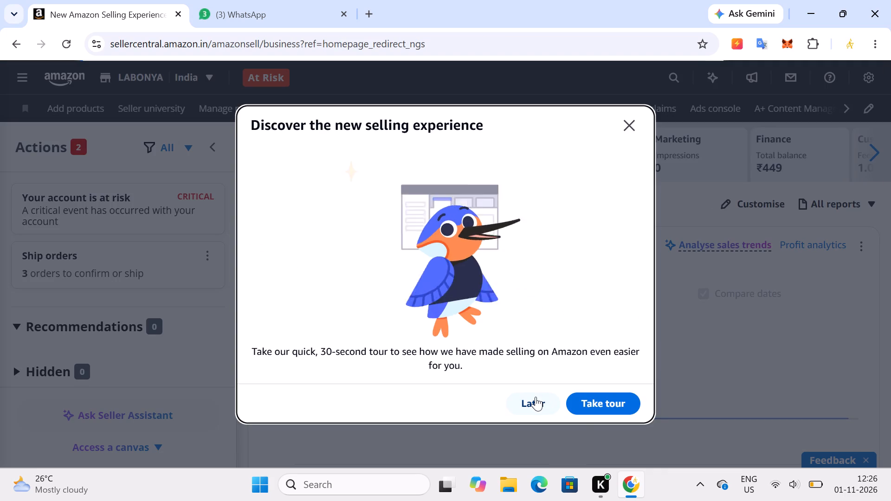
{"action": "left_click", "coordinate": [535, 397]}
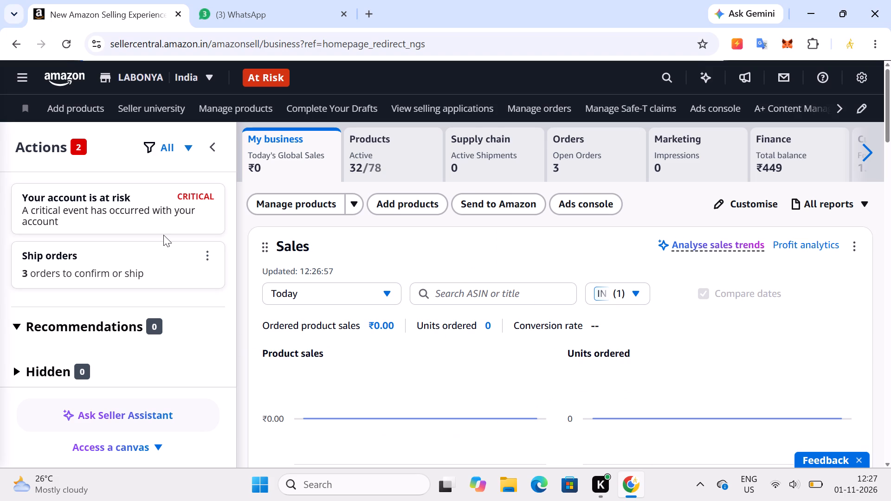
Open the Manage orders page from the Orders section and dismiss the Easy Ship order fulfillment introduction.
{"action": "left_click", "coordinate": [25, 82]}
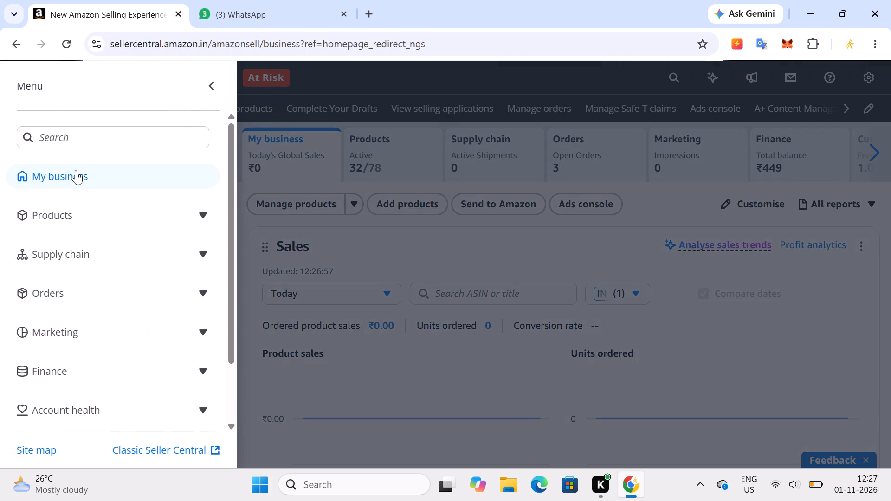
{"action": "left_click", "coordinate": [62, 288]}
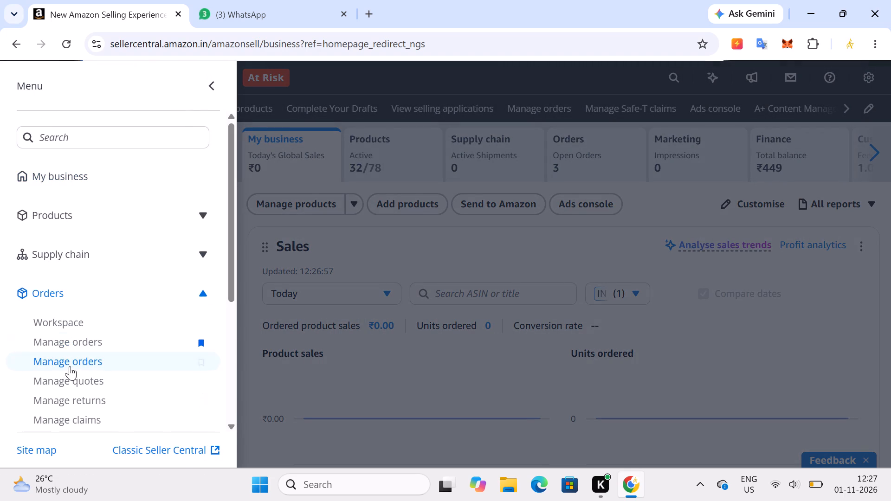
{"action": "left_click", "coordinate": [85, 342]}
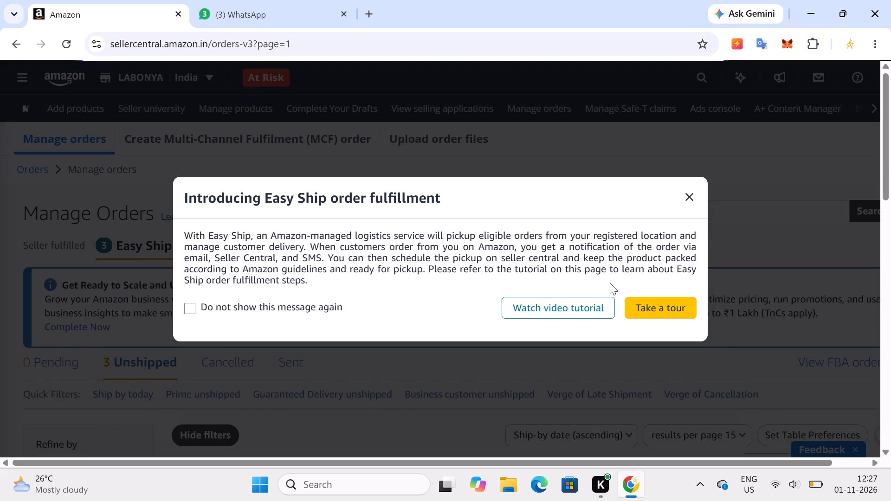
{"action": "left_click", "coordinate": [691, 186]}
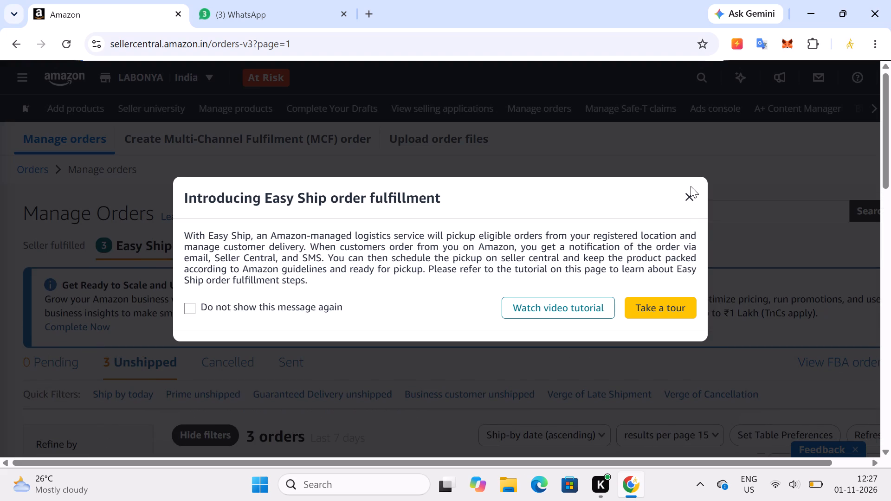
{"action": "left_click", "coordinate": [690, 193]}
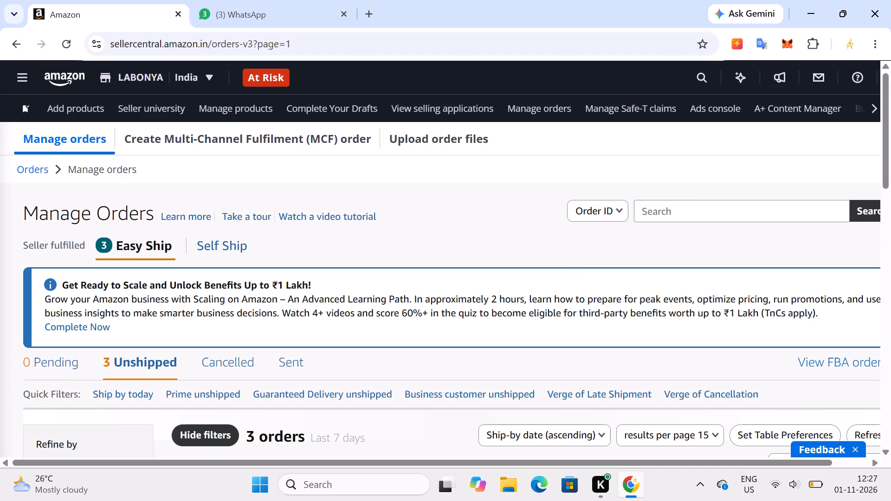
Dismiss the Bulk Scheduling tip shown over the unshipped Easy Ship orders.
{"action": "scroll", "coordinate": [416, 318], "scroll_direction": "down", "scroll_amount": 6}
{"action": "scroll", "coordinate": [469, 239], "scroll_direction": "up", "scroll_amount": 3}
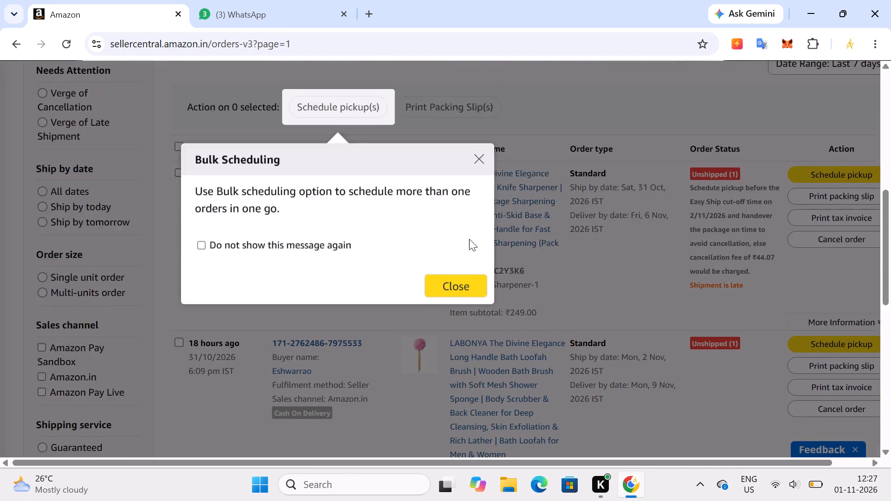
{"action": "scroll", "coordinate": [469, 239], "scroll_direction": "up", "scroll_amount": 1}
{"action": "left_click", "coordinate": [481, 248]}
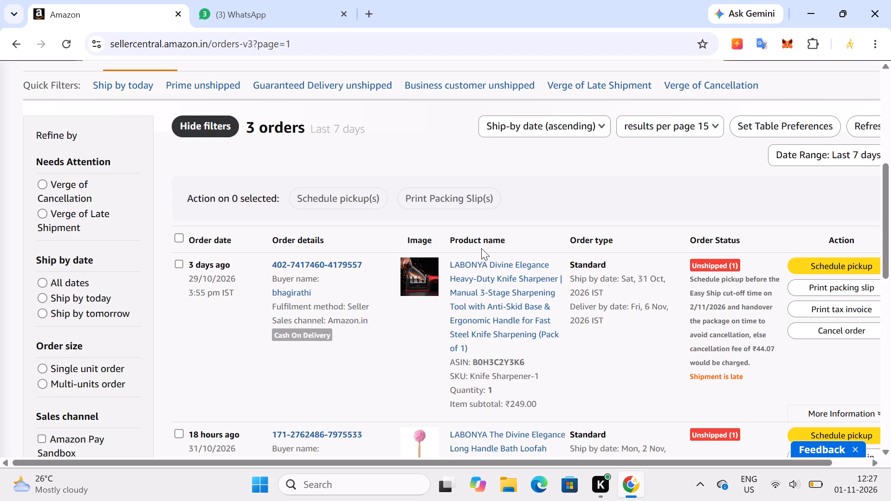
Review the unshipped orders, select all three and open bulk pickup scheduling for them.
{"action": "scroll", "coordinate": [344, 343], "scroll_direction": "down", "scroll_amount": 5}
{"action": "scroll", "coordinate": [344, 343], "scroll_direction": "up", "scroll_amount": 2}
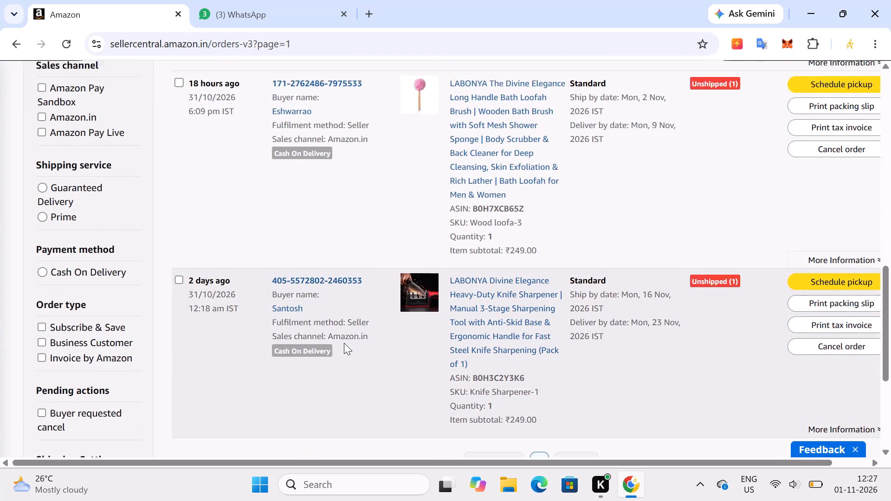
{"action": "scroll", "coordinate": [344, 343], "scroll_direction": "up", "scroll_amount": 3}
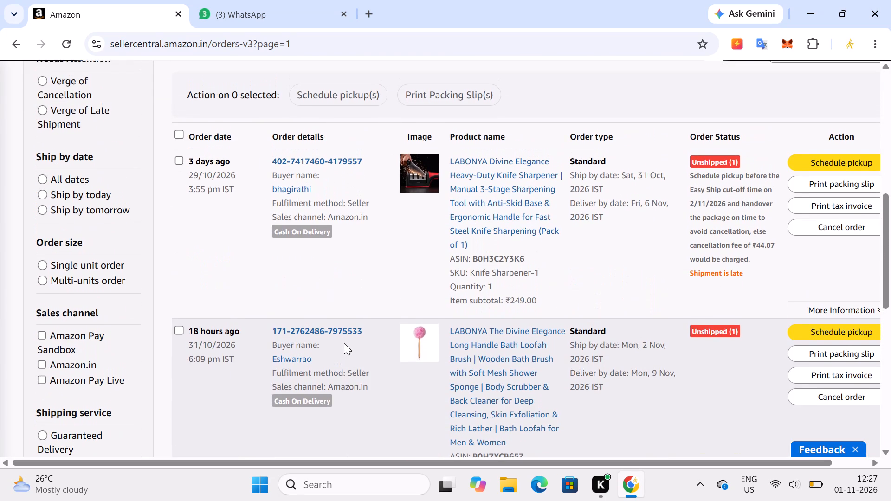
{"action": "scroll", "coordinate": [344, 343], "scroll_direction": "up", "scroll_amount": 1}
{"action": "left_click", "coordinate": [177, 144]}
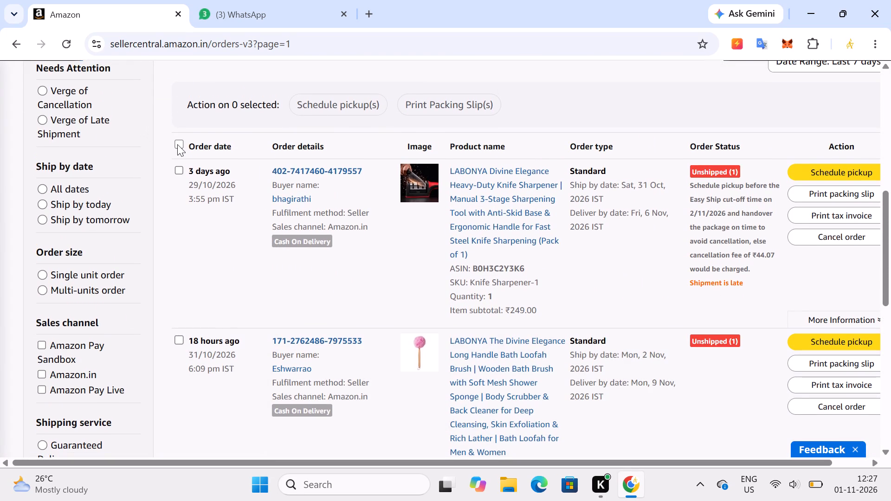
{"action": "left_click", "coordinate": [348, 102]}
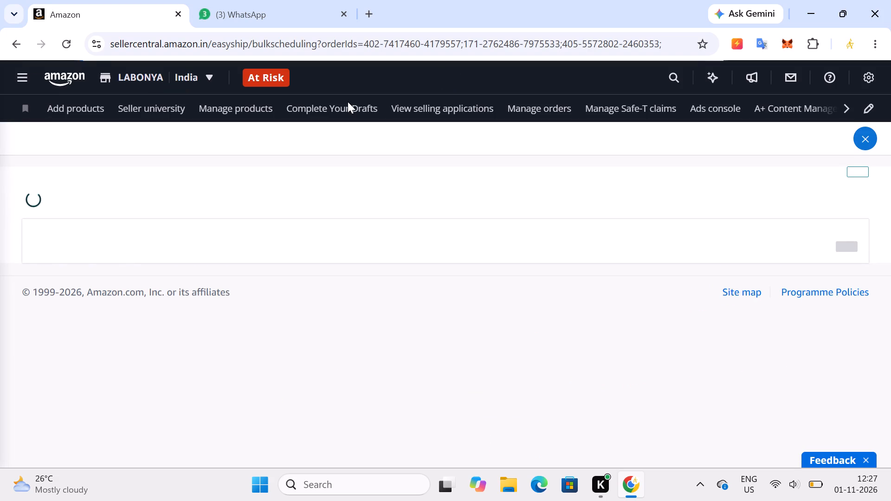
Confirm the sharp-items packaging declaration and schedule all the orders with the preset pickup slots, weights and dimensions.
{"action": "scroll", "coordinate": [287, 315], "scroll_direction": "down", "scroll_amount": 1}
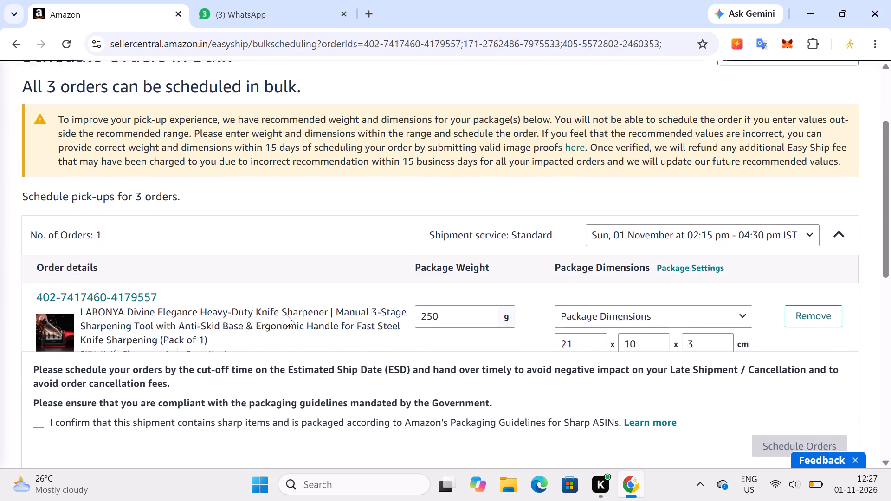
{"action": "scroll", "coordinate": [287, 315], "scroll_direction": "down", "scroll_amount": 6}
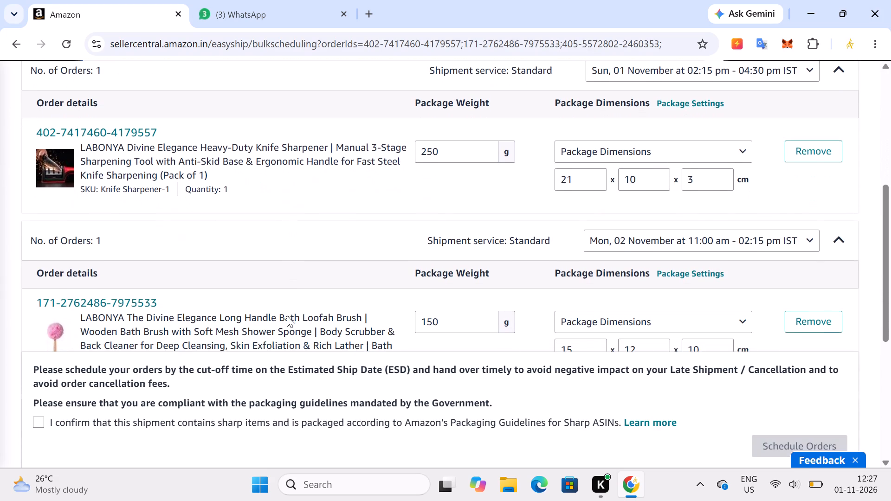
{"action": "scroll", "coordinate": [287, 315], "scroll_direction": "down", "scroll_amount": 1}
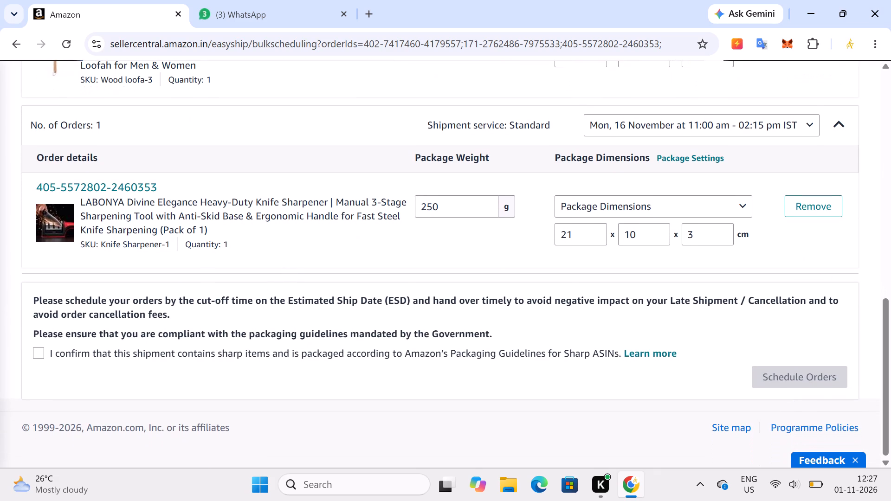
{"action": "left_click", "coordinate": [39, 350]}
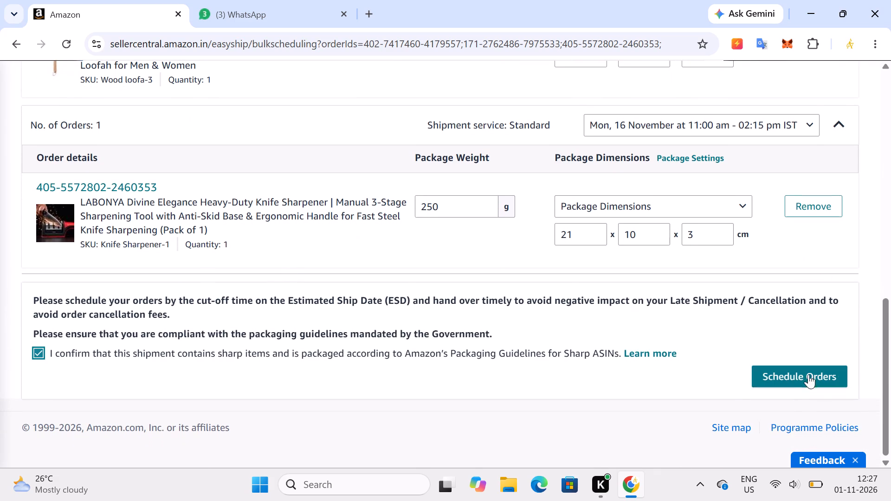
{"action": "left_click", "coordinate": [801, 382]}
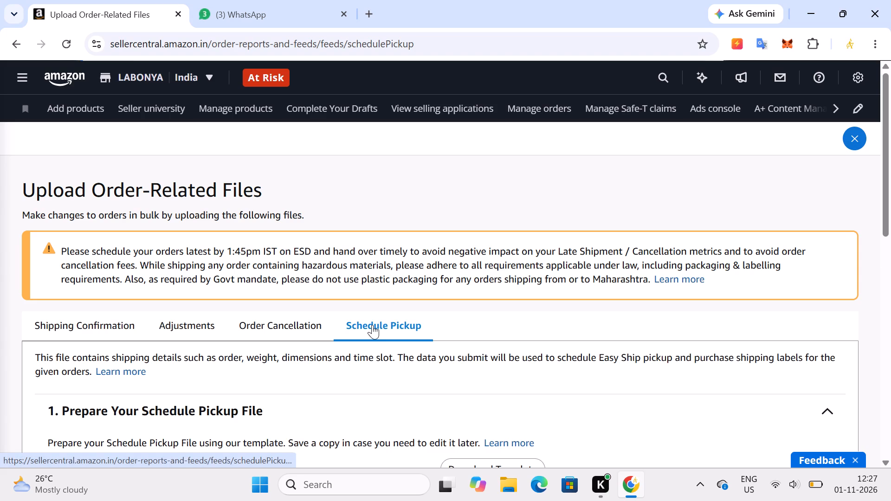
Check the newest pickup batch in the Schedule Pickup file status and history, reloading the page to update it.
{"action": "scroll", "coordinate": [372, 325], "scroll_direction": "down", "scroll_amount": 4}
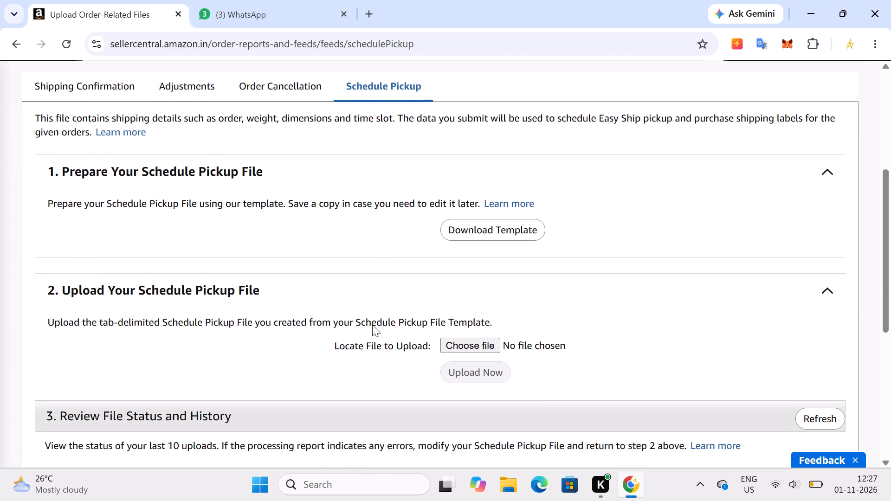
{"action": "scroll", "coordinate": [372, 325], "scroll_direction": "down", "scroll_amount": 6}
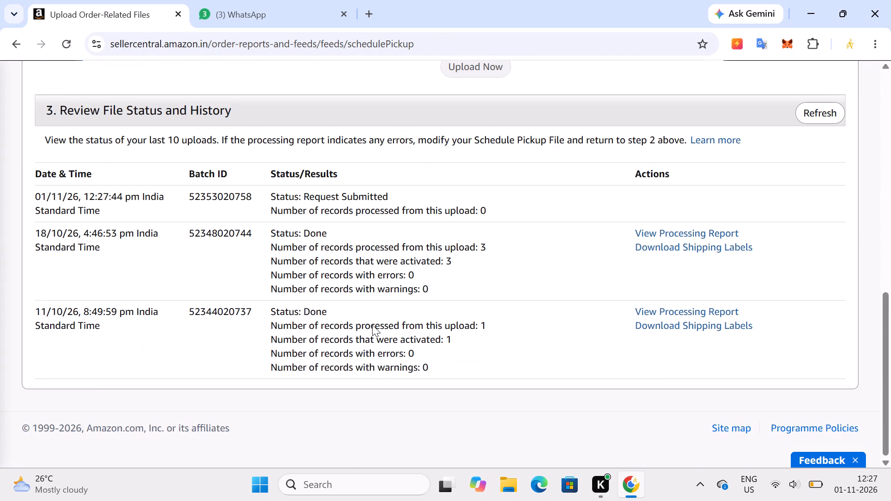
{"action": "left_click", "coordinate": [66, 37]}
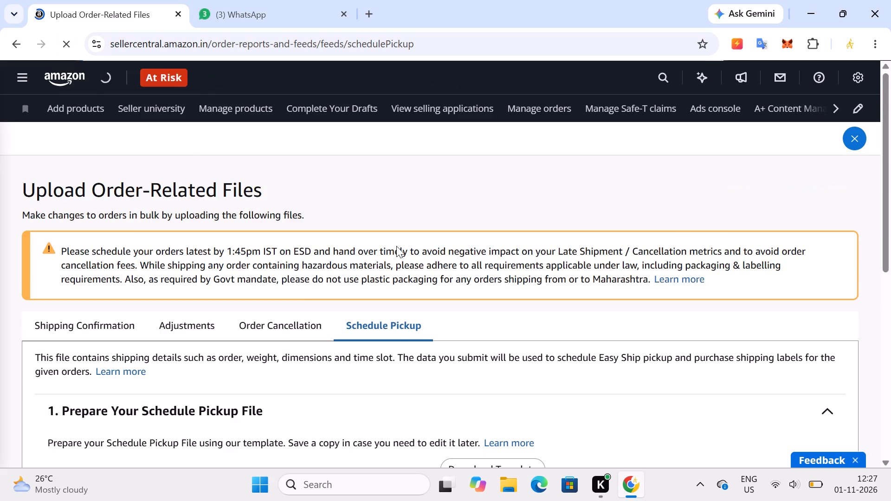
{"action": "scroll", "coordinate": [396, 246], "scroll_direction": "down", "scroll_amount": 5}
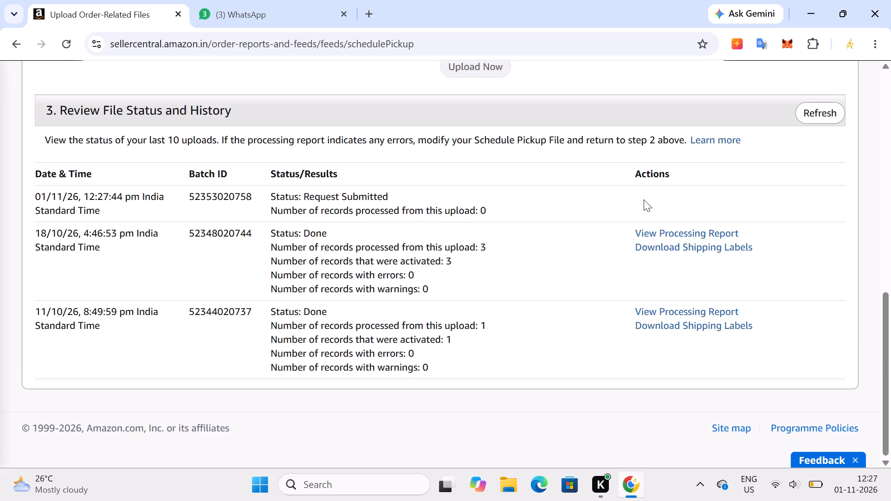
{"action": "scroll", "coordinate": [436, 207], "scroll_direction": "up", "scroll_amount": 6}
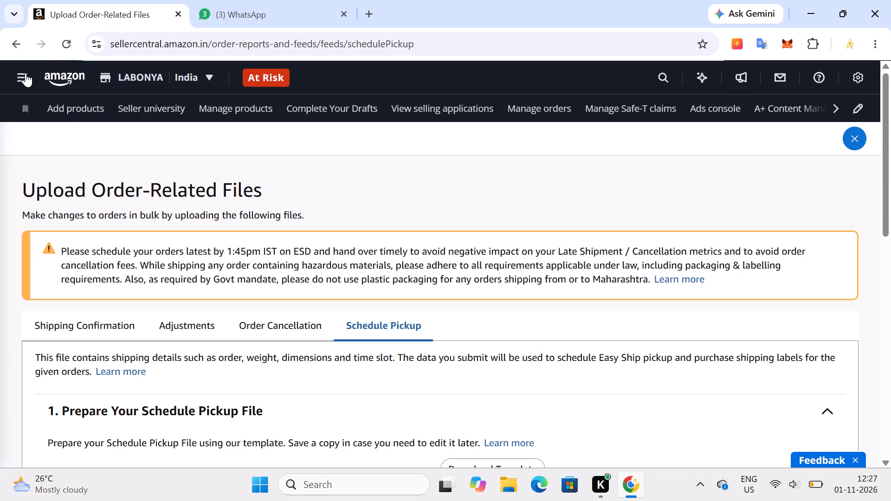
{"action": "left_click", "coordinate": [71, 46]}
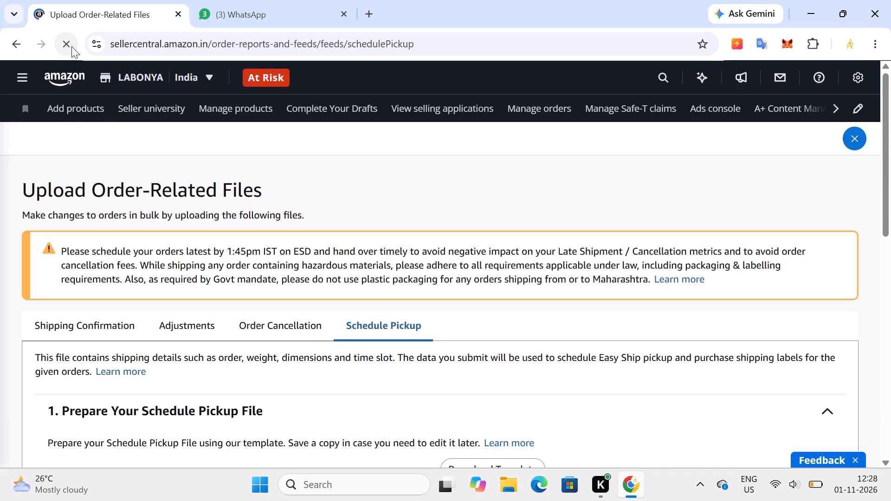
{"action": "scroll", "coordinate": [492, 322], "scroll_direction": "down", "scroll_amount": 5}
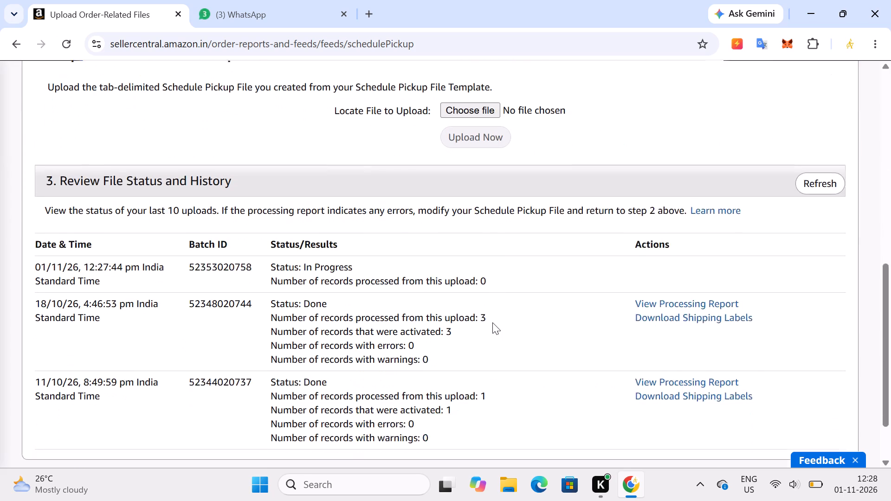
{"action": "scroll", "coordinate": [737, 96], "scroll_direction": "up", "scroll_amount": 1}
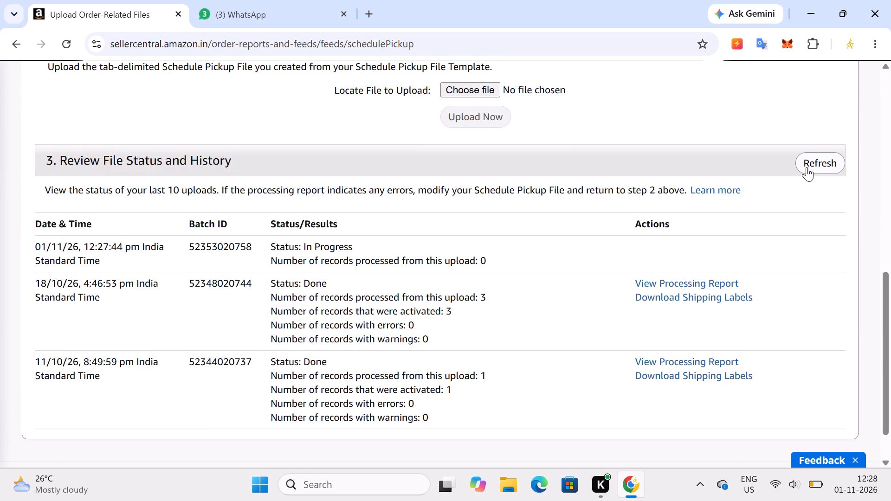
Refresh the file status and history list repeatedly to recheck the processing of the newest pickup batch.
{"action": "left_click", "coordinate": [807, 167]}
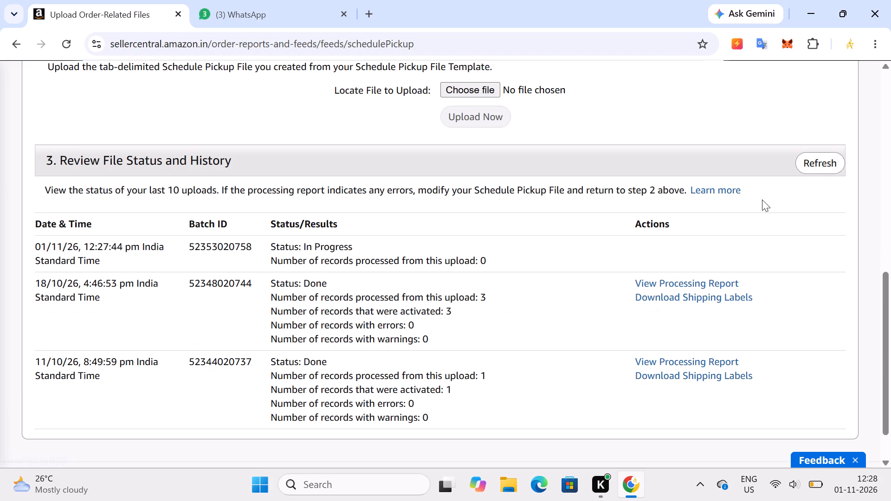
{"action": "left_click", "coordinate": [831, 154]}
{"action": "left_click", "coordinate": [815, 163]}
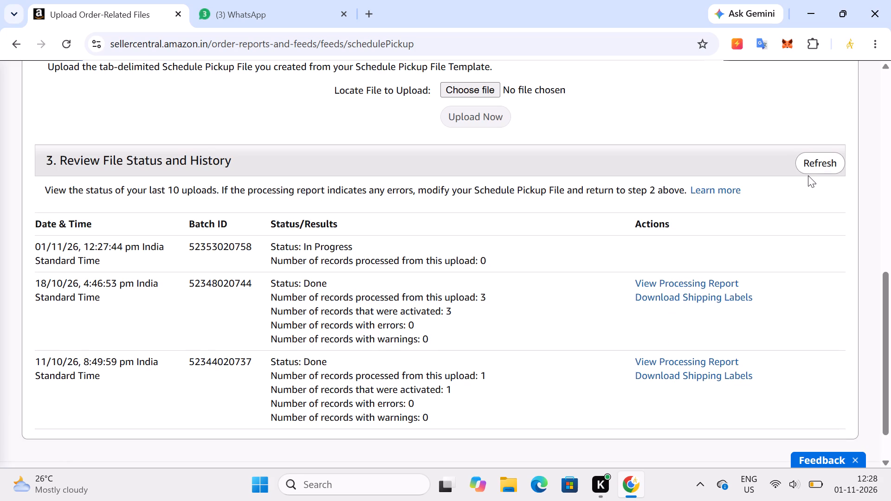
{"action": "left_click", "coordinate": [827, 158]}
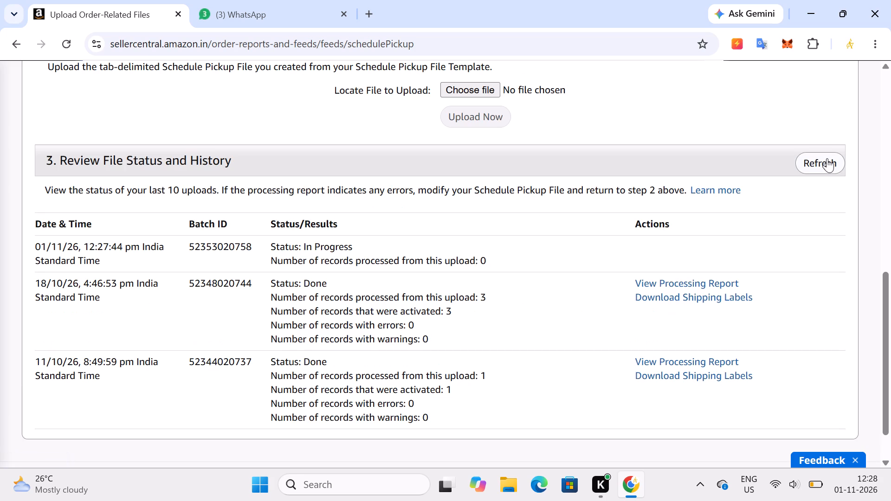
{"action": "left_click", "coordinate": [827, 158]}
{"action": "left_click", "coordinate": [827, 158]}
{"action": "scroll", "coordinate": [508, 199], "scroll_direction": "up", "scroll_amount": 5}
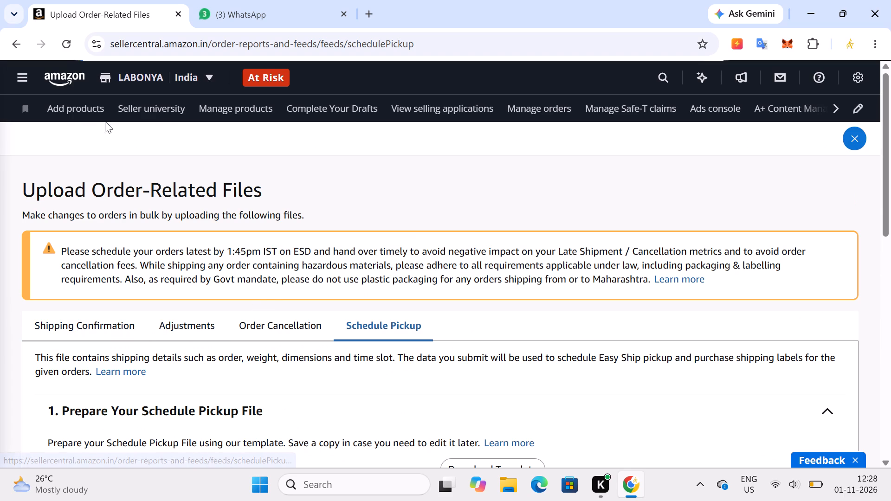
Review the account health page's at-risk notice, customer service, policy compliance and shipping performance sections, and return to the Schedule Pickup page.
{"action": "left_click", "coordinate": [278, 72]}
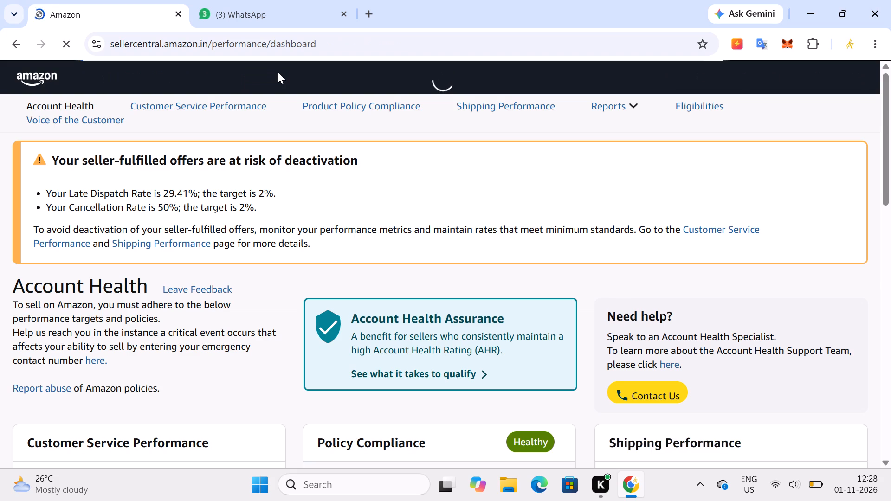
{"action": "scroll", "coordinate": [300, 181], "scroll_direction": "down", "scroll_amount": 4}
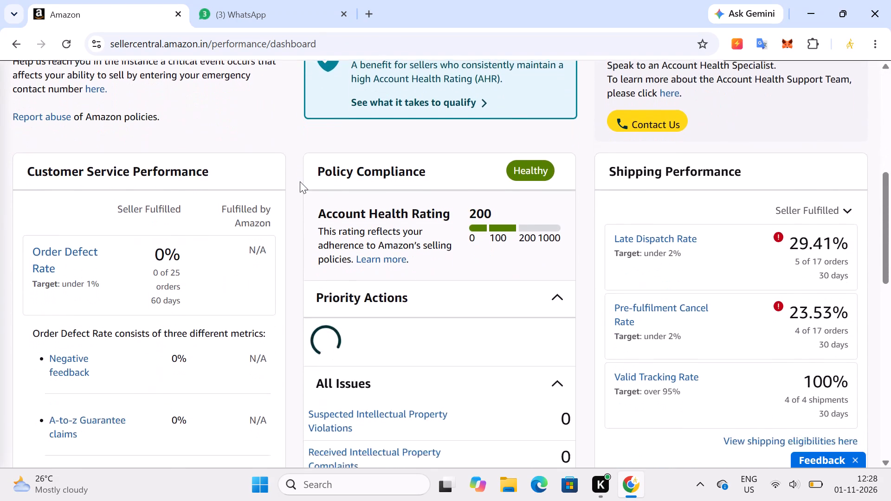
{"action": "scroll", "coordinate": [300, 181], "scroll_direction": "down", "scroll_amount": 3}
{"action": "scroll", "coordinate": [300, 181], "scroll_direction": "up", "scroll_amount": 1}
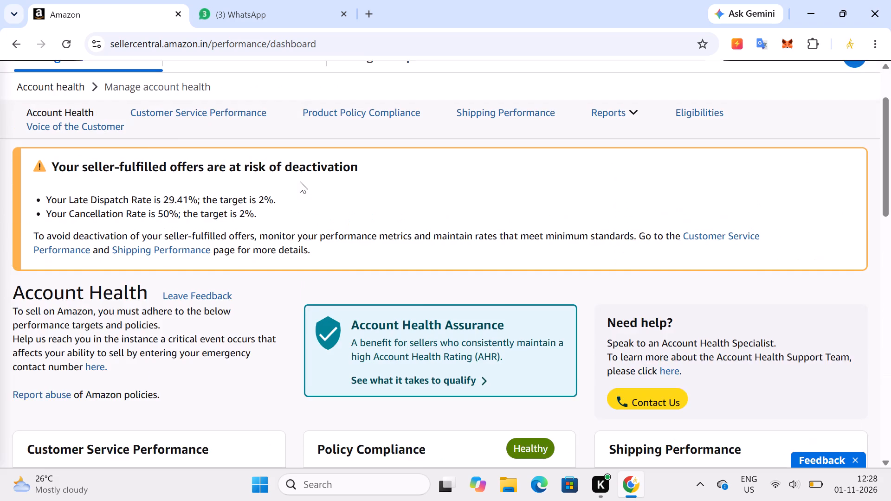
{"action": "scroll", "coordinate": [300, 181], "scroll_direction": "right", "scroll_amount": 5}
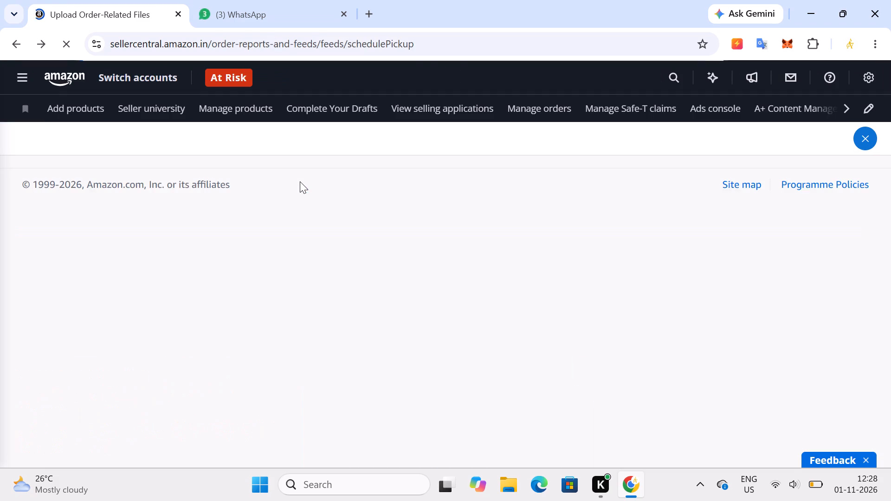
Reload the Schedule Pickup page to recheck the newest batch in the file status and history.
{"action": "scroll", "coordinate": [608, 311], "scroll_direction": "down", "scroll_amount": 4}
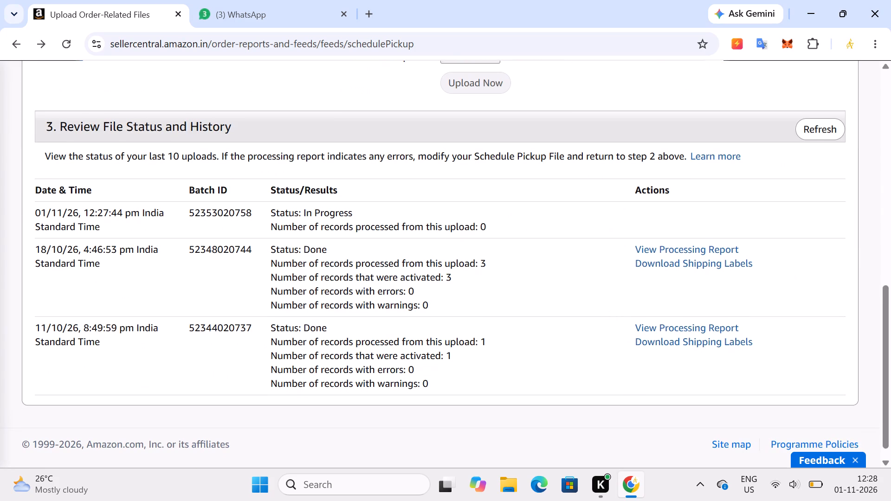
{"action": "left_click", "coordinate": [63, 39]}
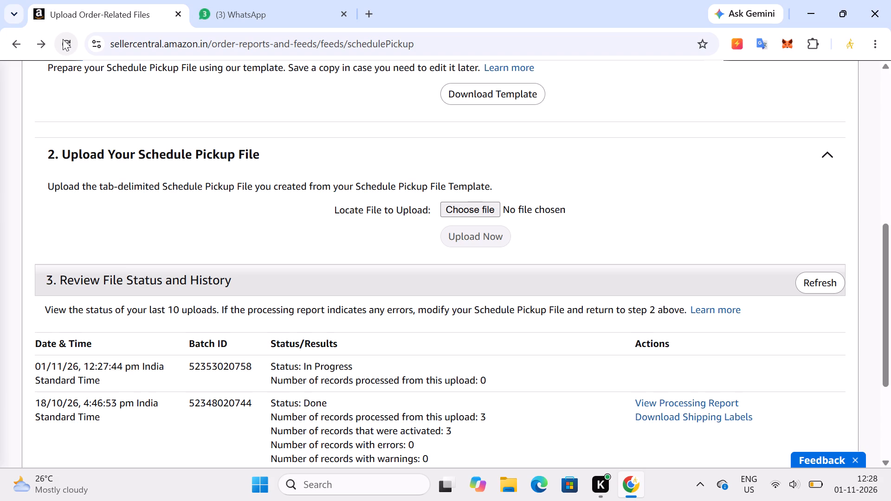
{"action": "left_click", "coordinate": [63, 39]}
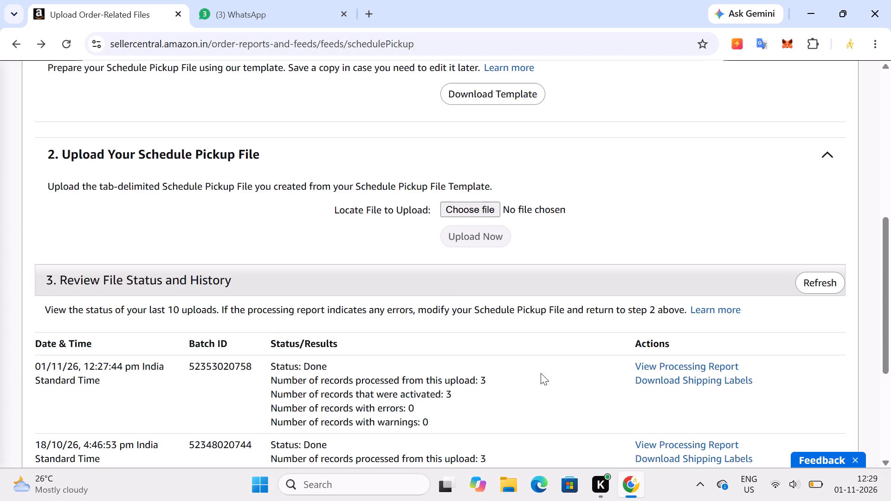
Download the shipping labels for the newest pickup batch and open the downloaded PDF.
{"action": "left_click", "coordinate": [674, 380]}
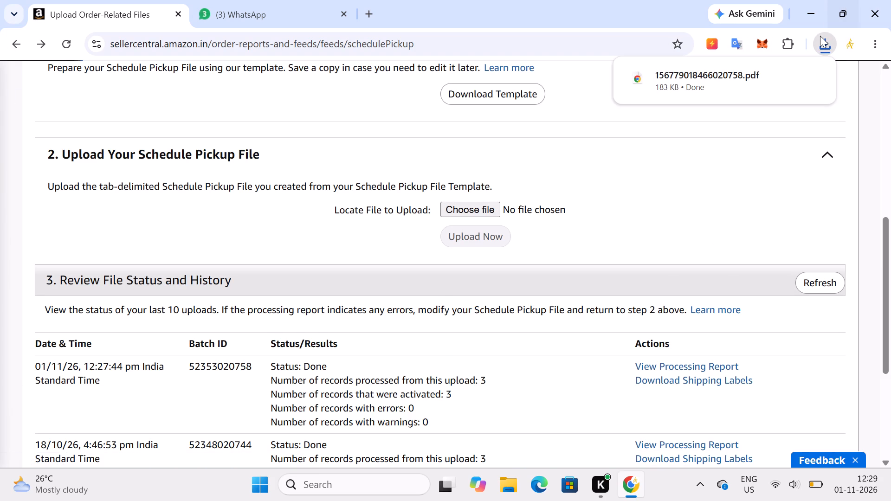
{"action": "left_click", "coordinate": [809, 77]}
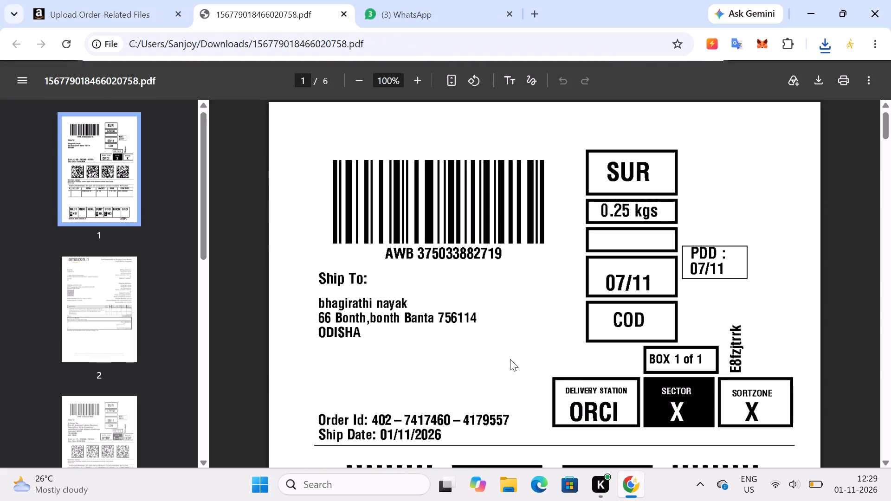
Look through the shipping labels and tax invoices in the downloaded PDF.
{"action": "scroll", "coordinate": [510, 359], "scroll_direction": "down", "scroll_amount": 6}
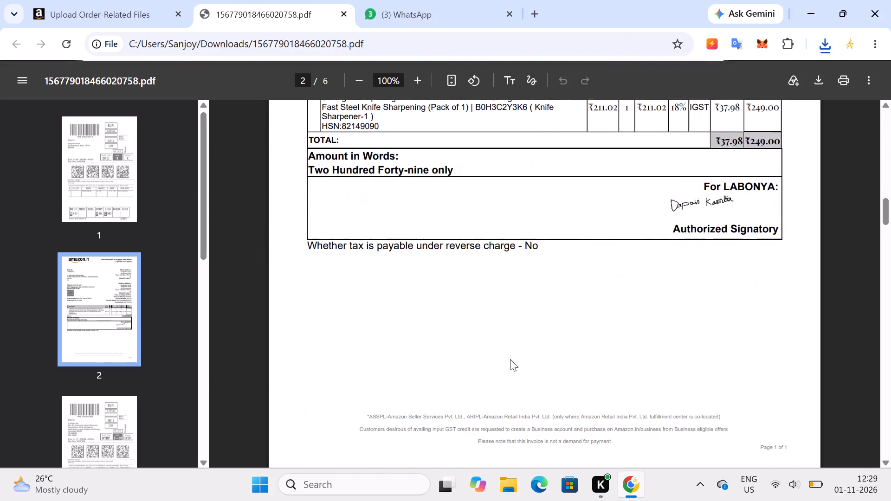
{"action": "scroll", "coordinate": [510, 359], "scroll_direction": "up", "scroll_amount": 4}
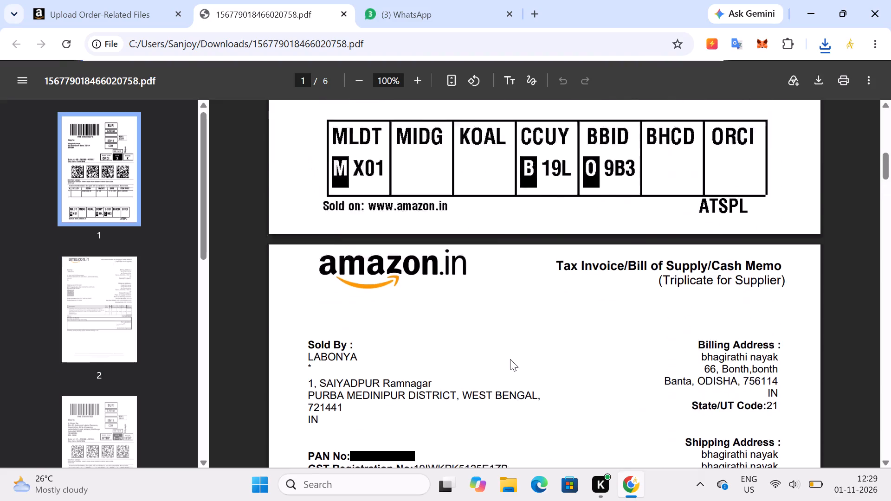
{"action": "scroll", "coordinate": [510, 359], "scroll_direction": "down", "scroll_amount": 12}
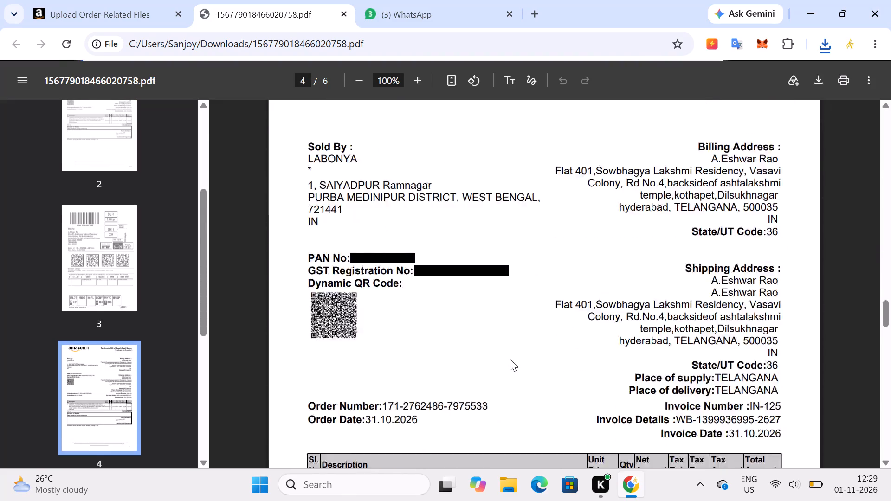
{"action": "scroll", "coordinate": [510, 359], "scroll_direction": "up", "scroll_amount": 9}
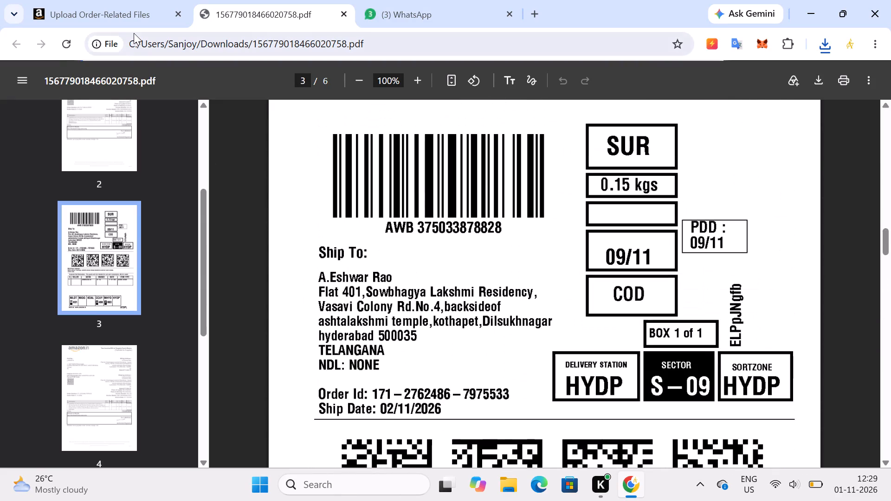
Return to Seller Central, open Manage Orders without the Easy Ship introduction and display the cancelled Easy Ship orders.
{"action": "left_click", "coordinate": [108, 18]}
{"action": "scroll", "coordinate": [238, 273], "scroll_direction": "up", "scroll_amount": 3}
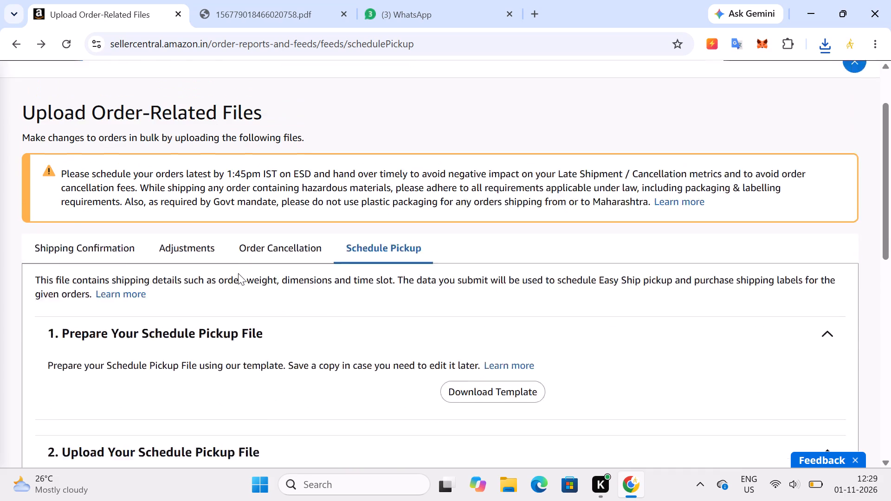
{"action": "scroll", "coordinate": [238, 273], "scroll_direction": "up", "scroll_amount": 4}
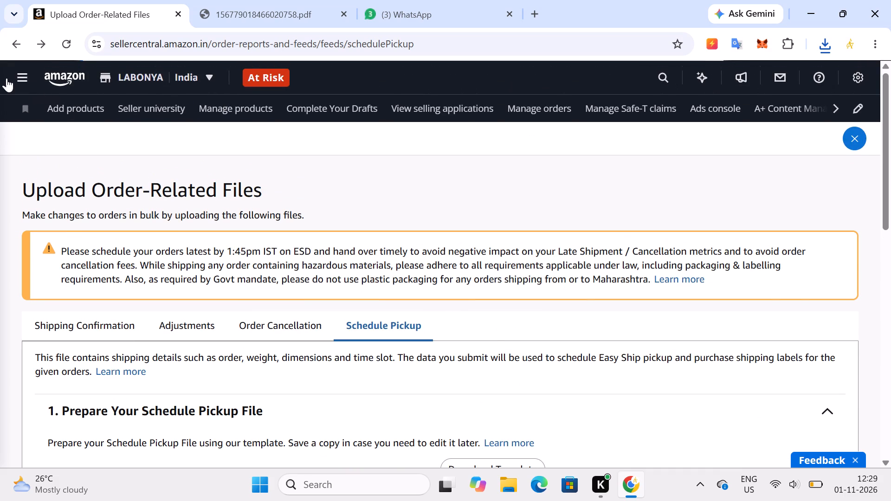
{"action": "left_click", "coordinate": [15, 77]}
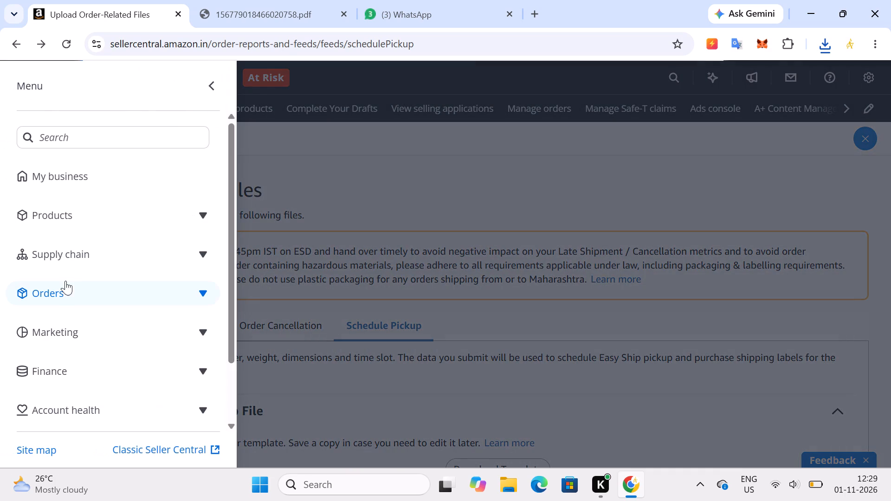
{"action": "left_click", "coordinate": [66, 290]}
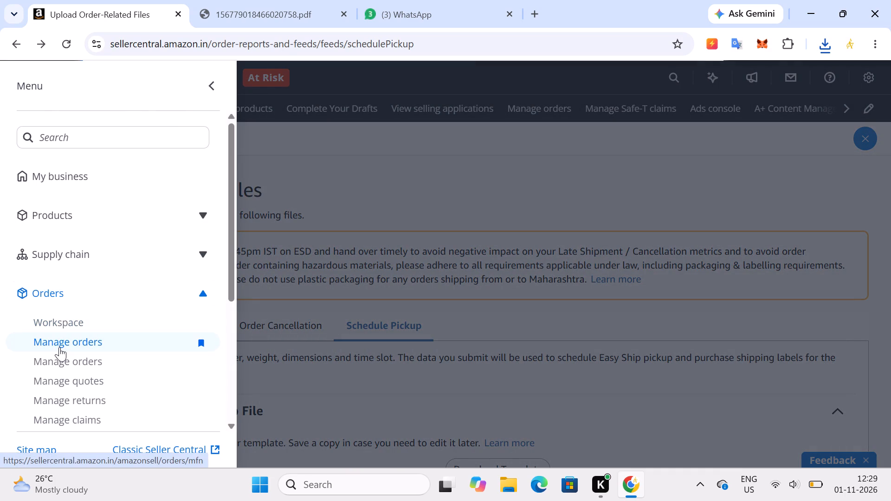
{"action": "left_click", "coordinate": [59, 347]}
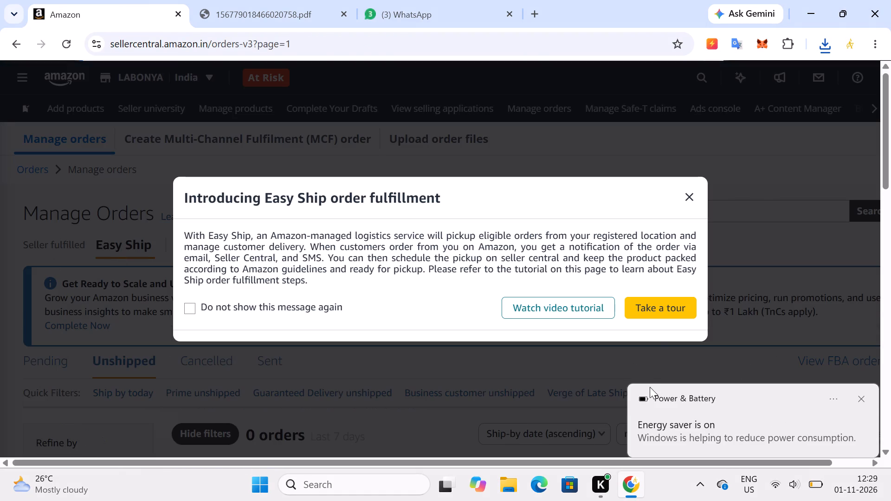
{"action": "left_click", "coordinate": [697, 201]}
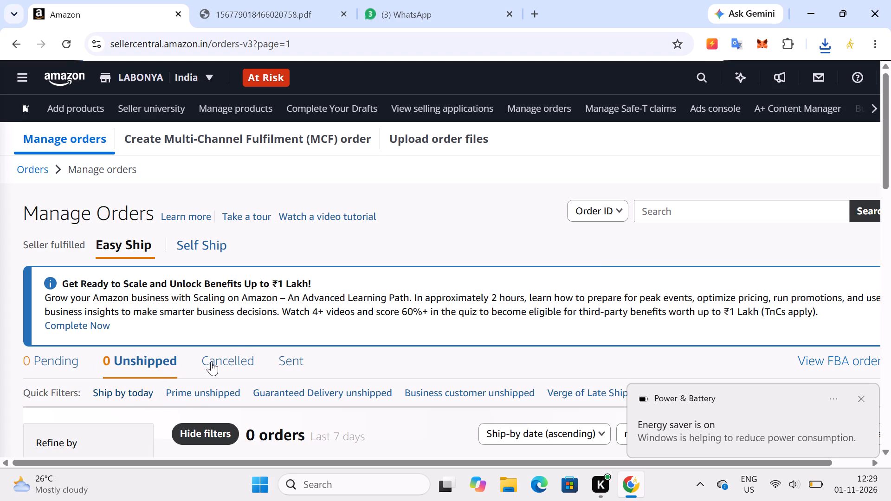
{"action": "left_click", "coordinate": [239, 366]}
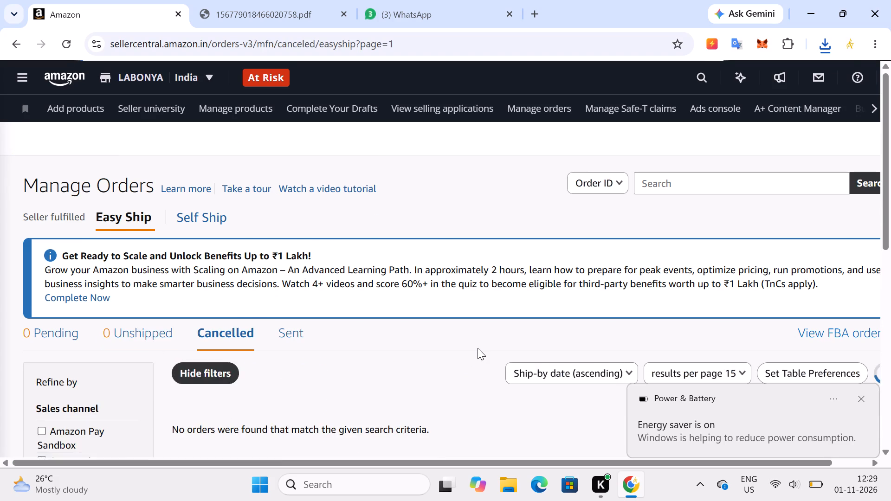
Switch from the cancelled to the sent Easy Ship orders and dismiss the Bulk Label Printing tip.
{"action": "scroll", "coordinate": [478, 348], "scroll_direction": "down", "scroll_amount": 2}
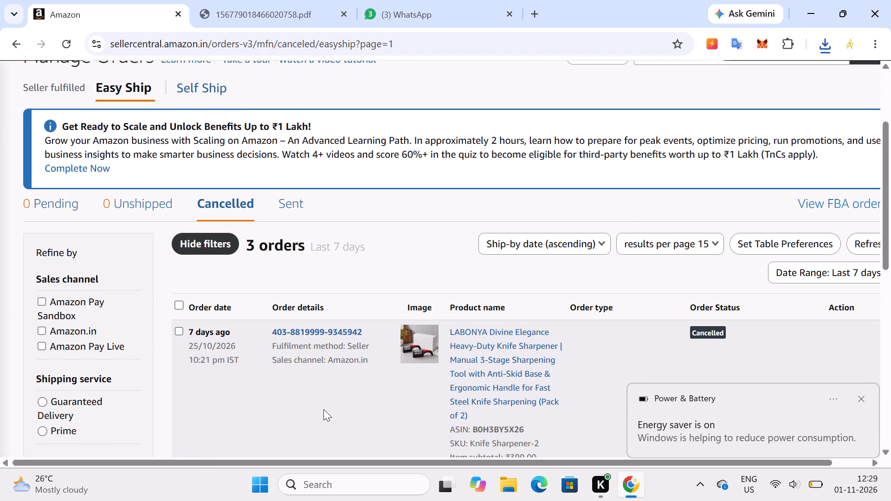
{"action": "left_click", "coordinate": [288, 210]}
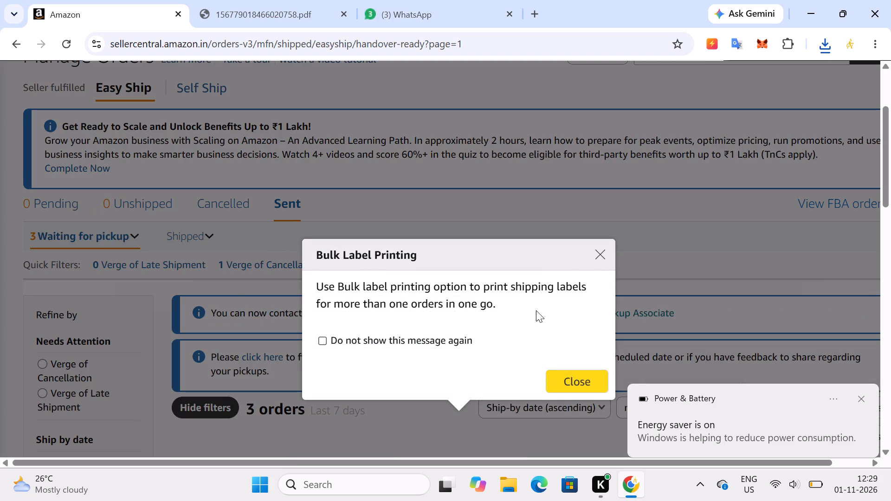
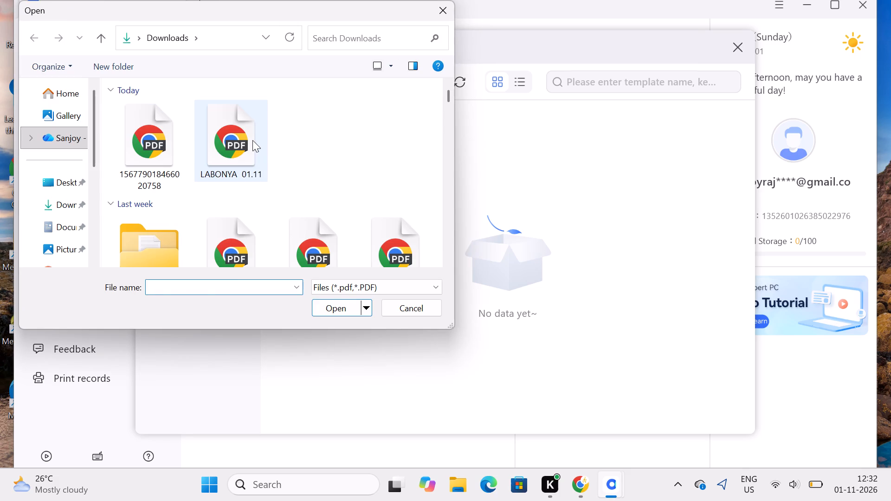
Load LABONYA 01.11.pdf for PDF printing and check the label size options, keeping the frequently used 3.94*5.91inch size.
{"action": "double_click", "coordinate": [252, 140]}
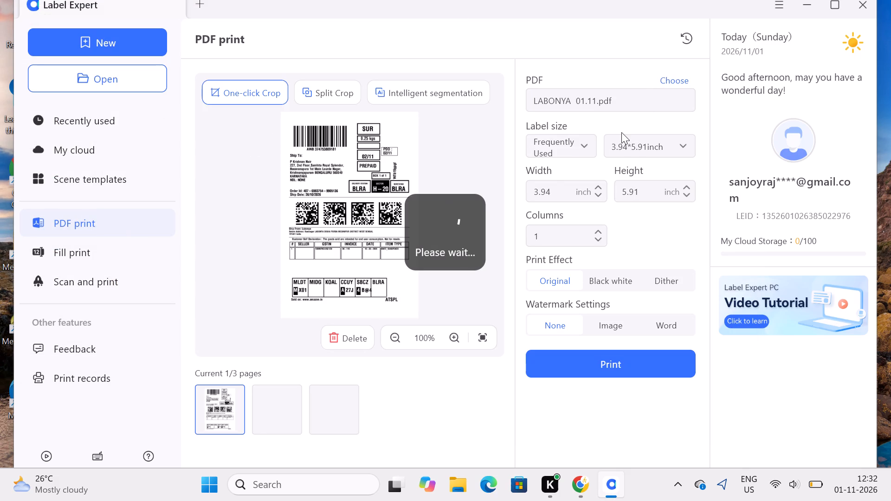
{"action": "left_click", "coordinate": [583, 148]}
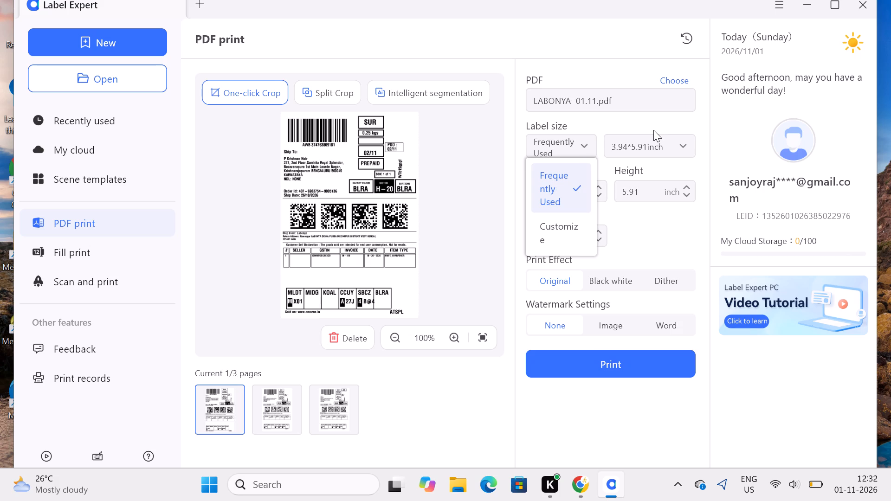
{"action": "left_click", "coordinate": [653, 130]}
{"action": "left_click", "coordinate": [671, 139]}
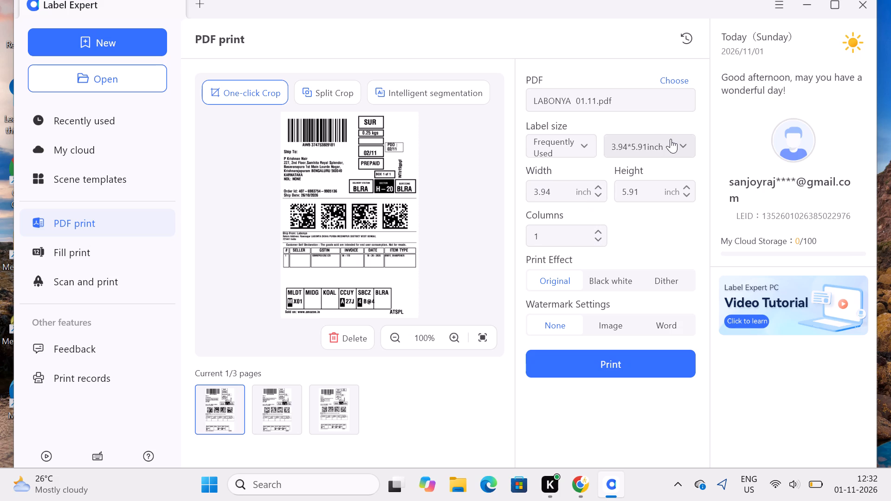
{"action": "left_click", "coordinate": [664, 113]}
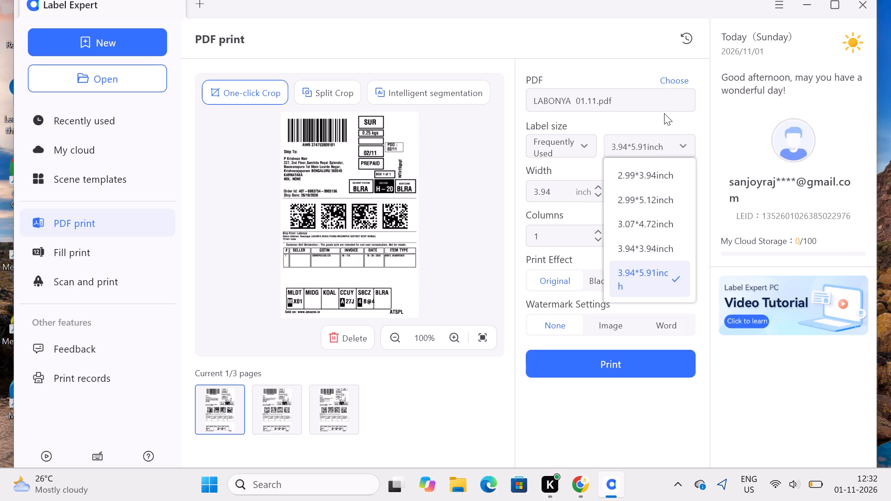
Connect the H30C Pro Bluetooth printer and print one copy of all pages of LABONYA 01.11.pdf.
{"action": "left_click", "coordinate": [591, 361]}
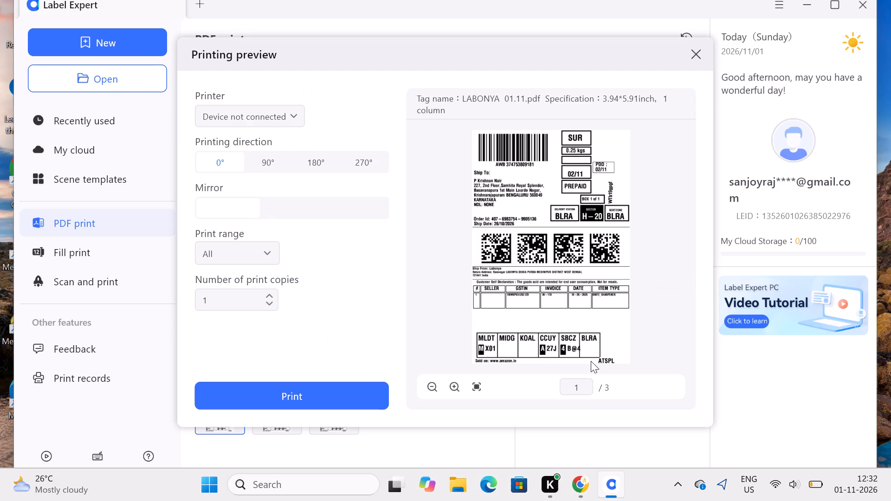
{"action": "left_click", "coordinate": [286, 112]}
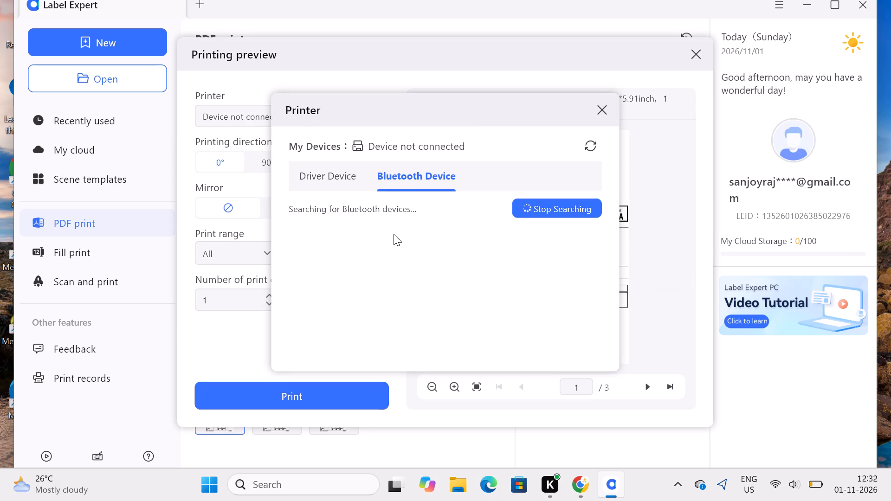
{"action": "left_click", "coordinate": [394, 245]}
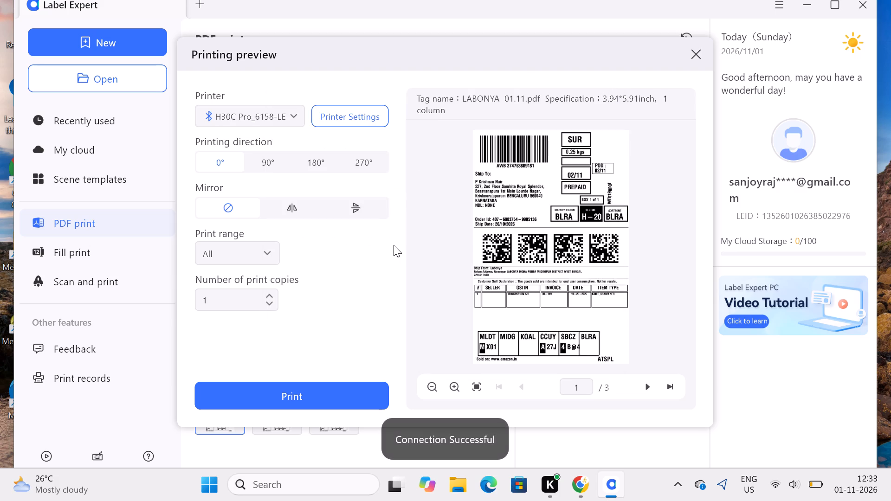
{"action": "left_click", "coordinate": [270, 387]}
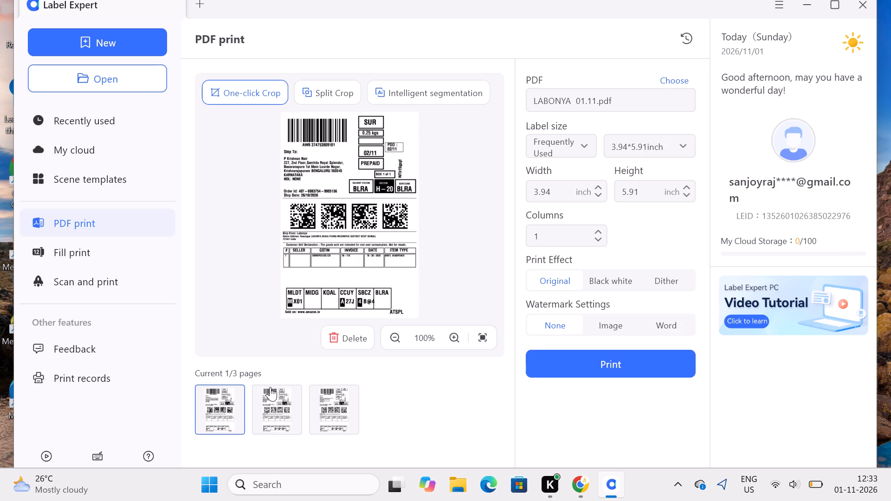
Load 156779018466020758.pdf from Downloads and print one copy of all its pages on the H30C Pro printer.
{"action": "left_click", "coordinate": [671, 77]}
{"action": "left_click", "coordinate": [205, 126]}
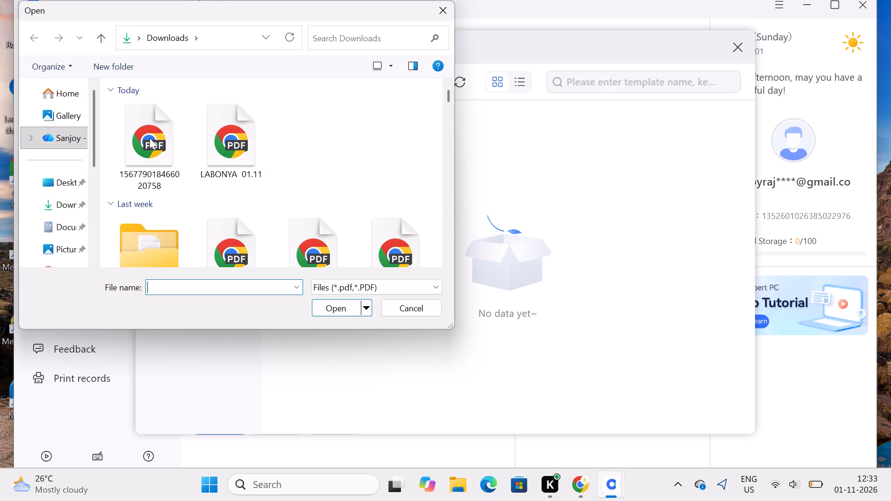
{"action": "double_click", "coordinate": [141, 141]}
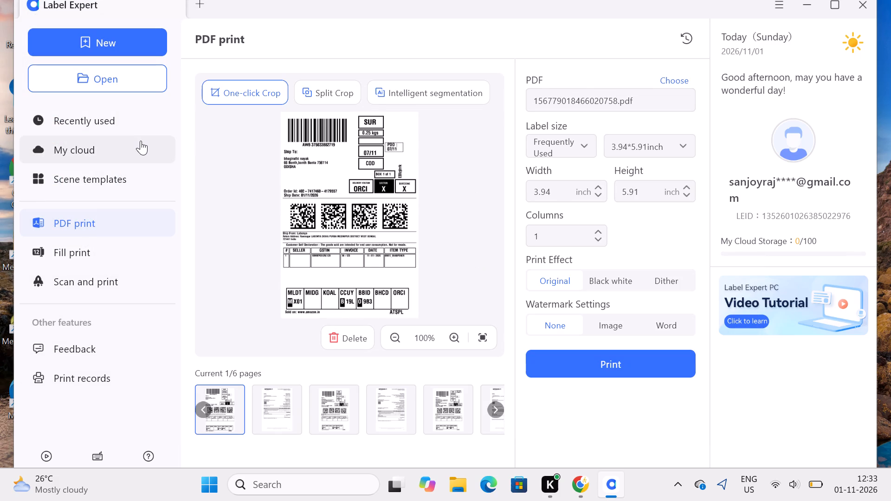
{"action": "left_click", "coordinate": [560, 359]}
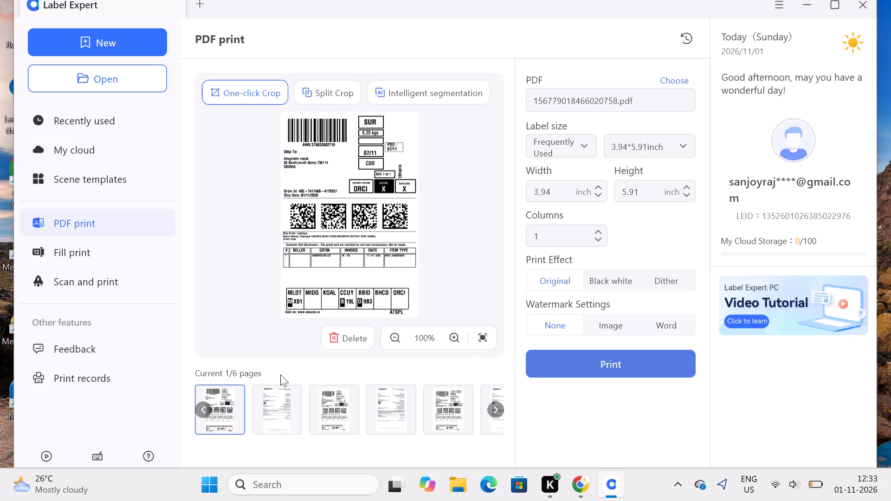
{"action": "left_click", "coordinate": [287, 392]}
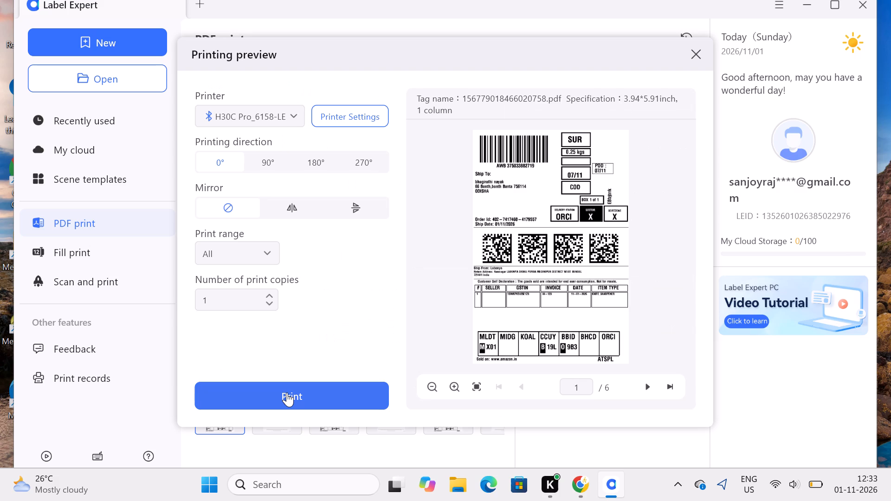
{"action": "left_click", "coordinate": [287, 392]}
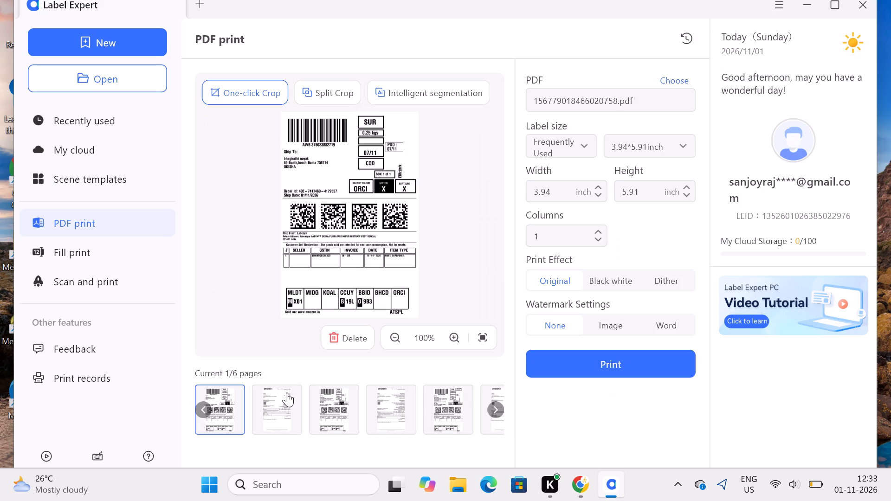